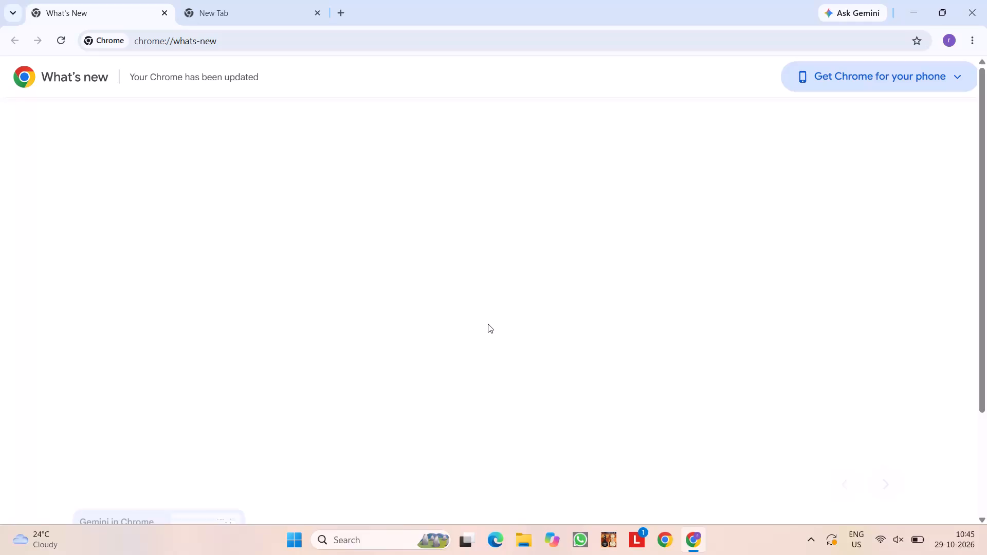
# Close the What's New tab and load the vm.rackonnect.com dashboard in the remaining tab.
pyautogui.click(168, 8)
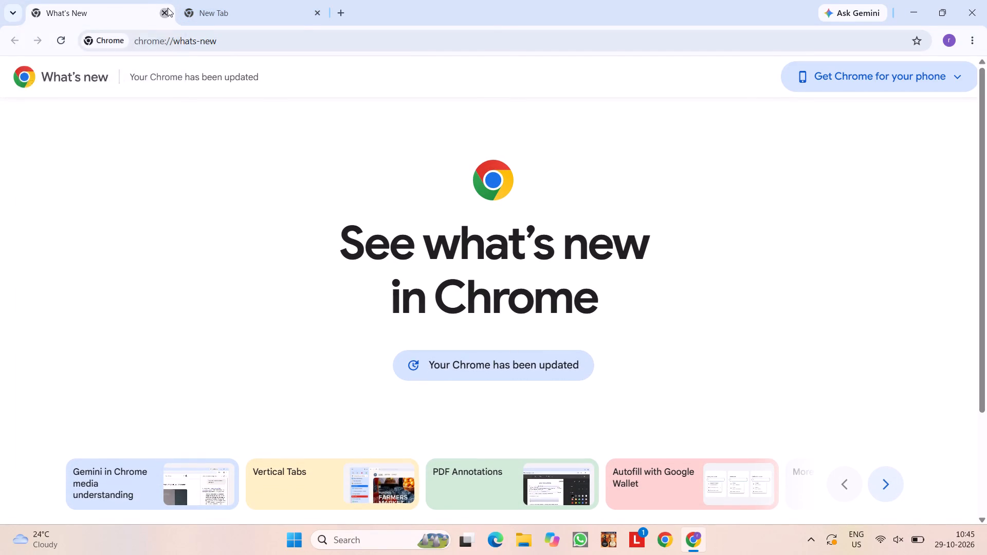
pyautogui.click(105, 3)
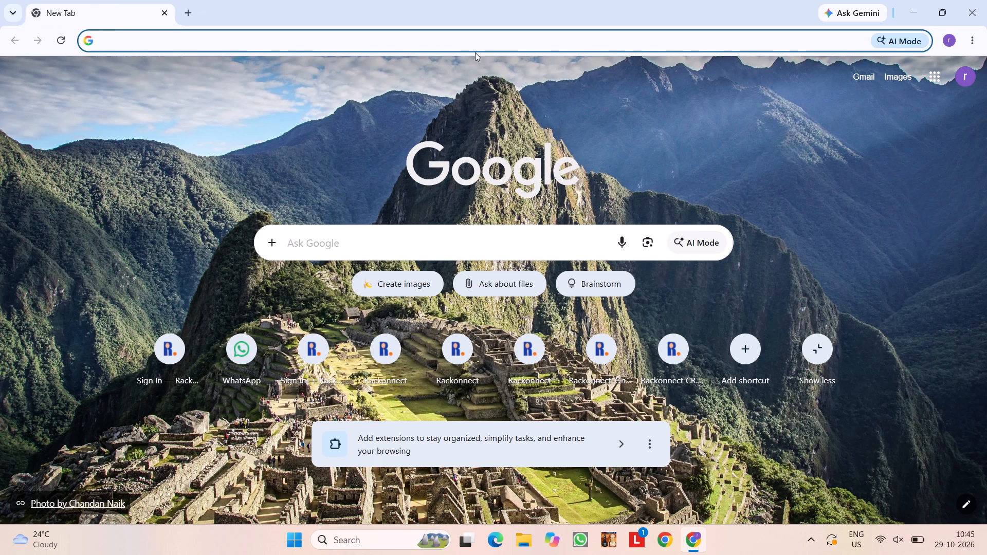
pyautogui.click(476, 43)
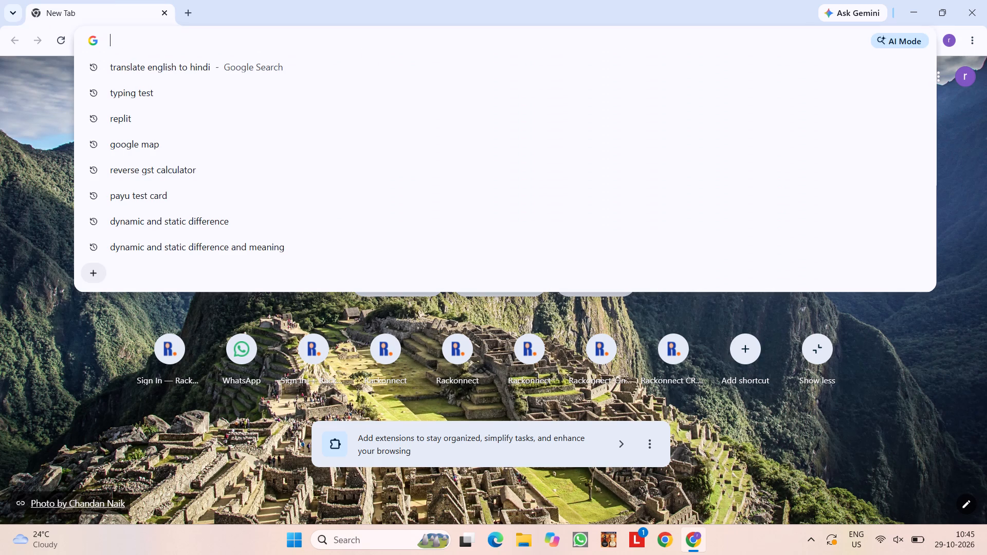
pyautogui.write('vm')
pyautogui.press('Return')
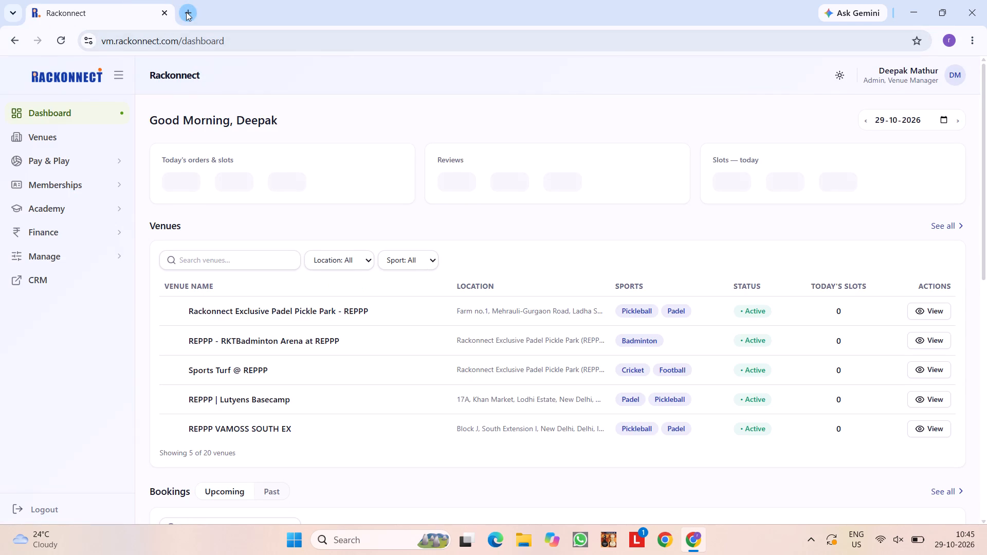
# Open the cbnewstaging.rackonnect.com Manage Slots page in a new tab.
pyautogui.click(186, 12)
pyautogui.click(193, 35)
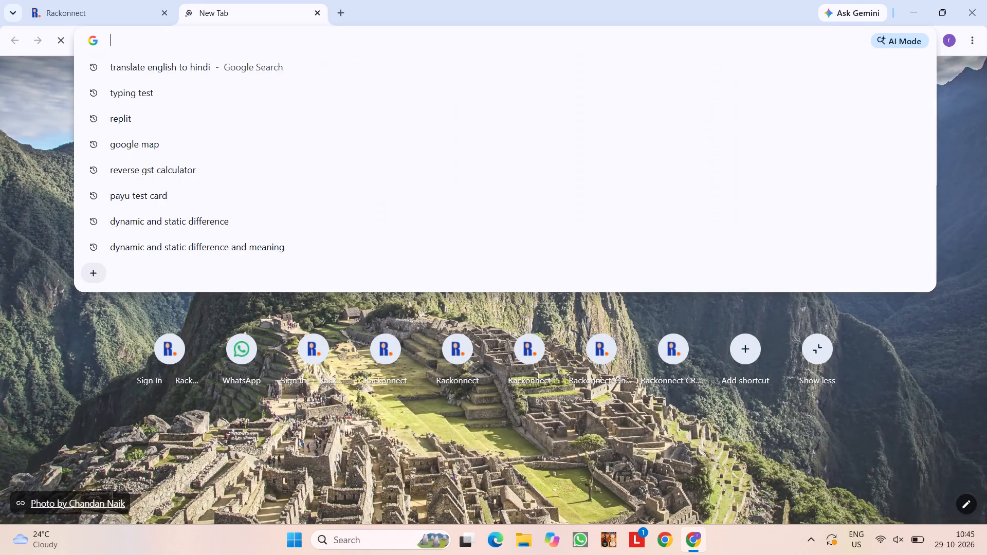
pyautogui.write('cb')
pyautogui.press('Return')
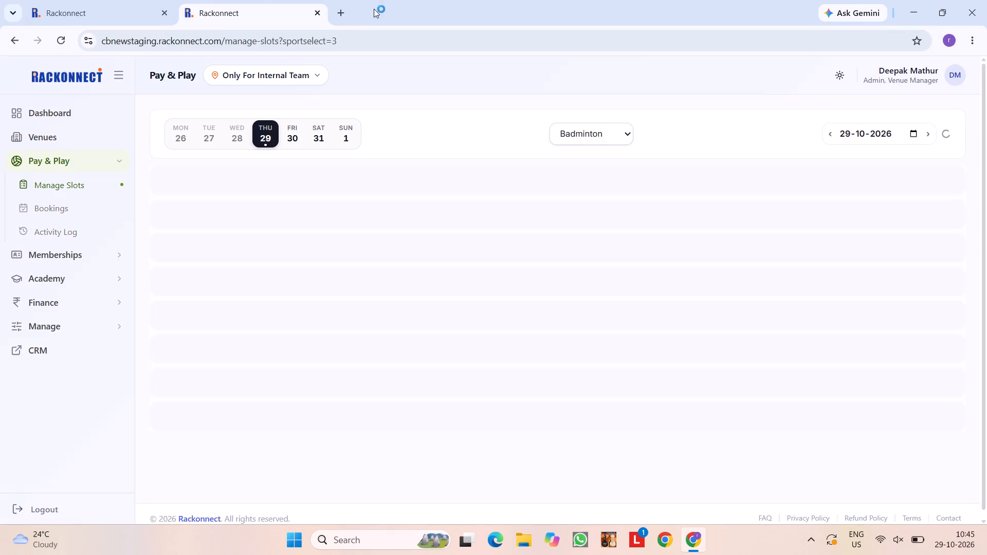
# Open Google Drive in a new tab and make it the first tab in the window.
pyautogui.click(334, 13)
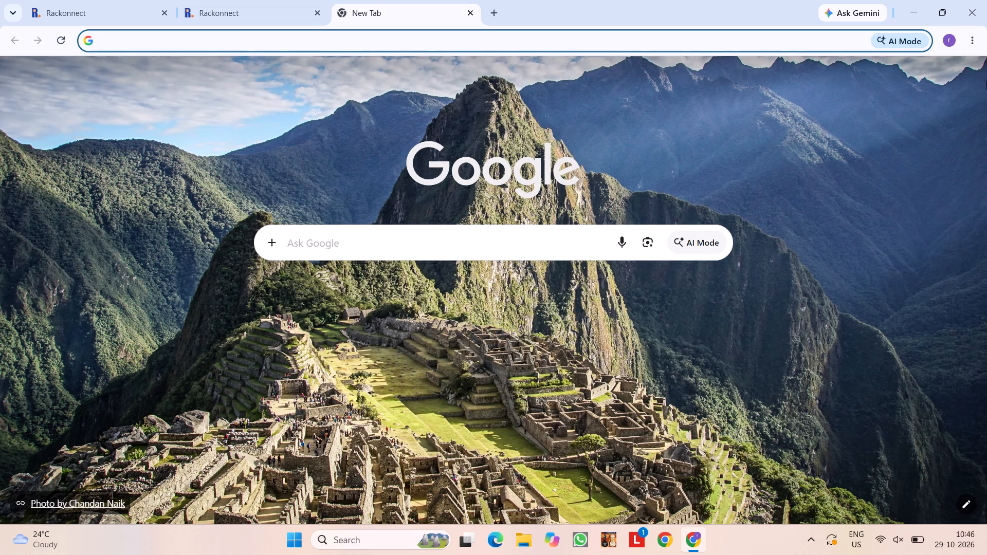
pyautogui.click(938, 69)
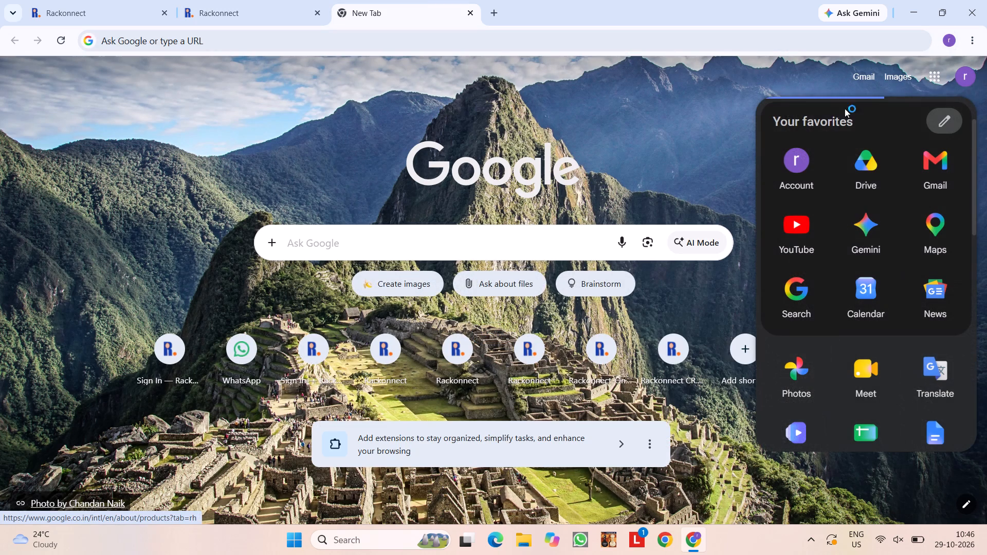
pyautogui.click(868, 174)
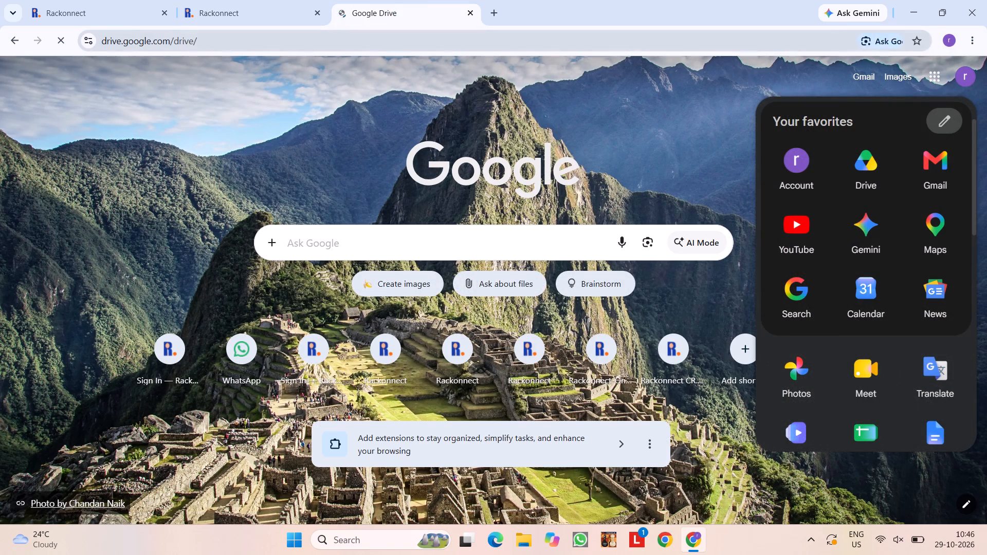
pyautogui.moveTo(383, 5); pyautogui.dragTo(88, 0)
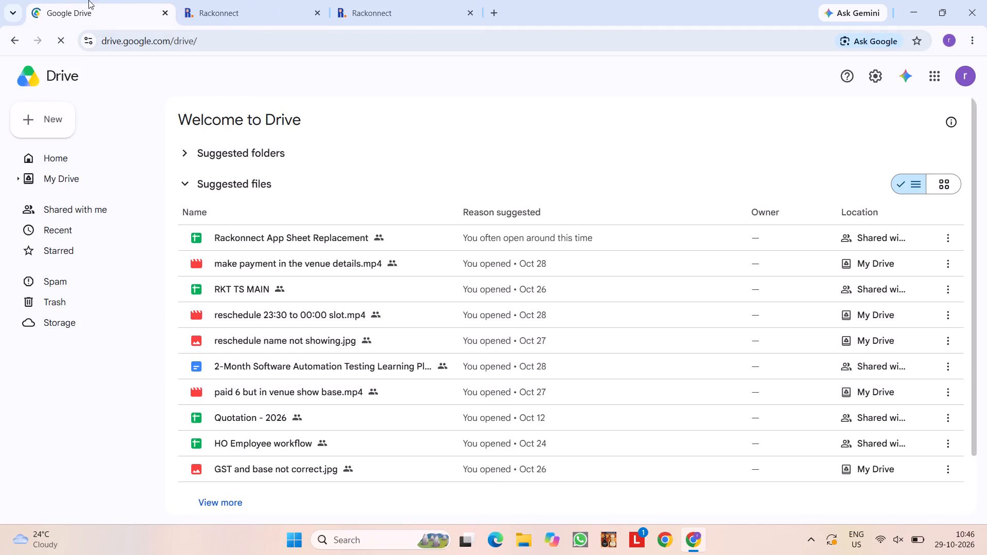
# Open the Rackonnect App Sheet Replacement spreadsheet from Drive and place its tab between the two Rackonnect tabs.
pyautogui.doubleClick(322, 232)
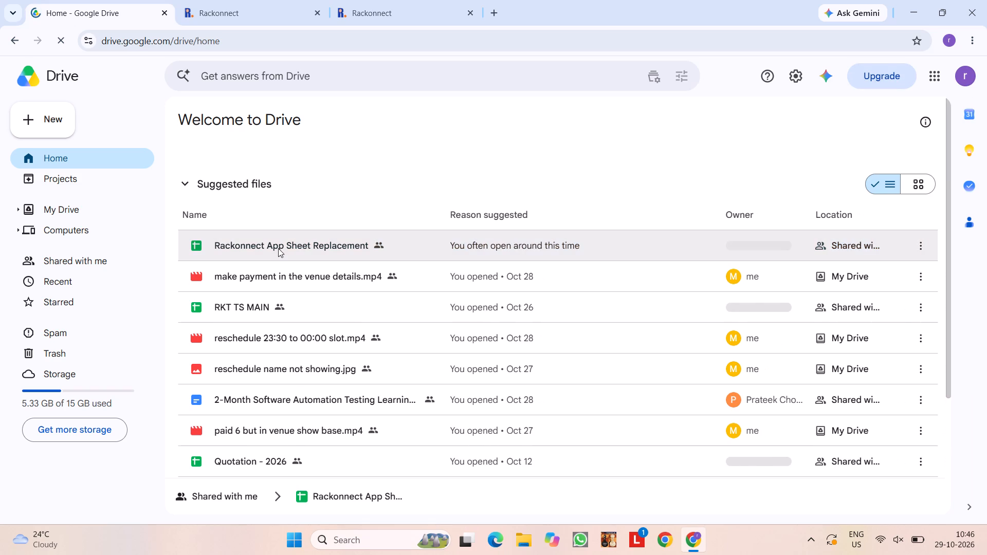
pyautogui.doubleClick(278, 248)
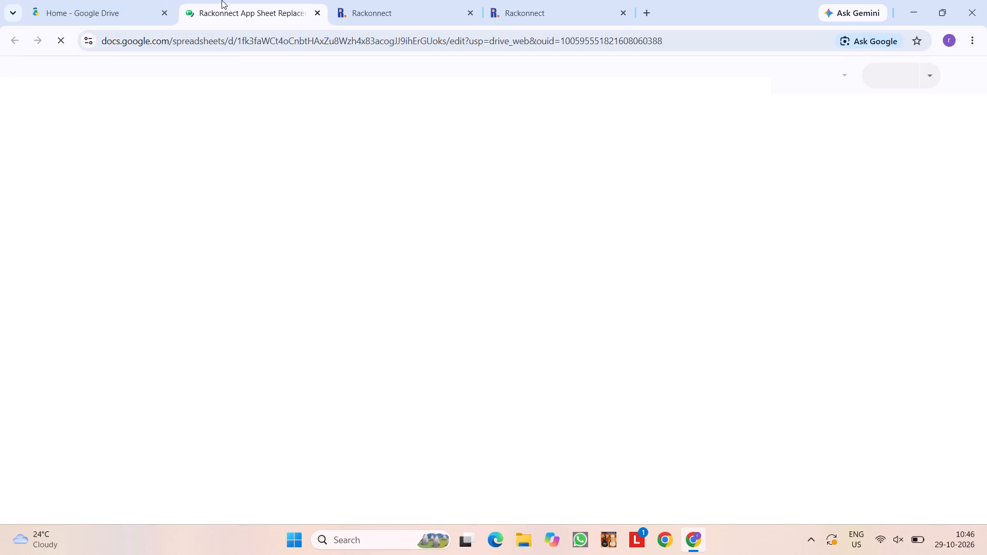
pyautogui.moveTo(222, 0); pyautogui.dragTo(369, 0)
pyautogui.click(122, 0)
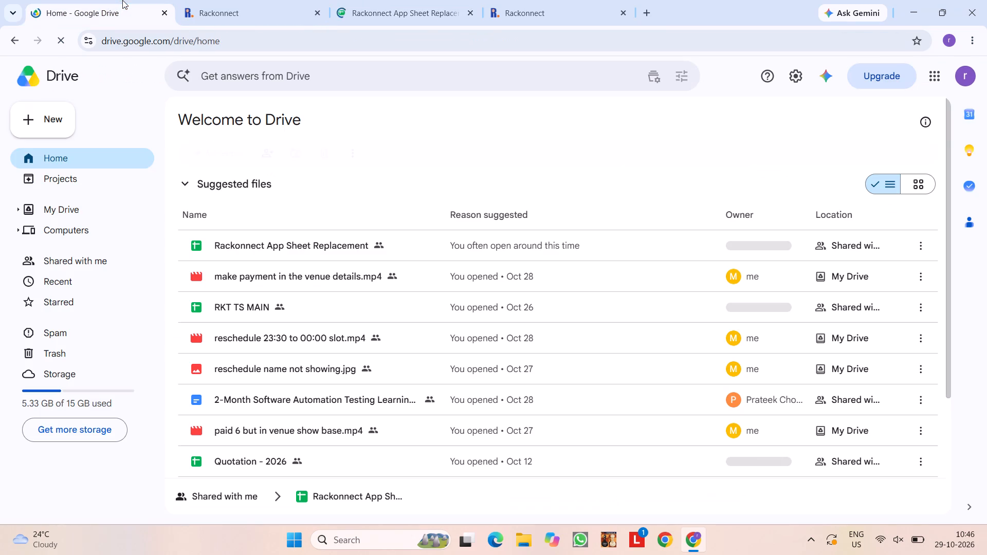
# Open another new tab after the Rackonnect staging tab.
pyautogui.click(644, 6)
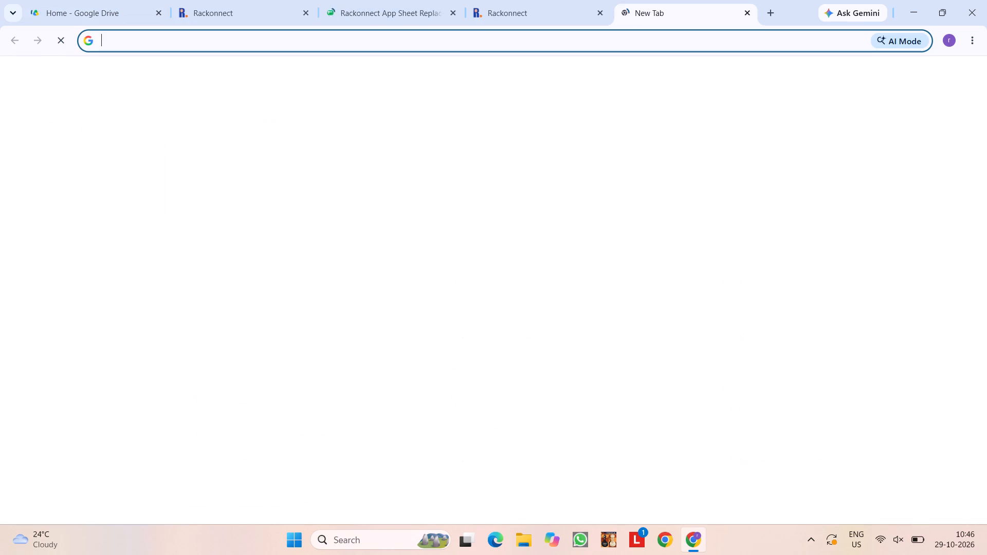
# Open WhatsApp Web at web.whatsapp.com in the new tab.
pyautogui.click(609, 48)
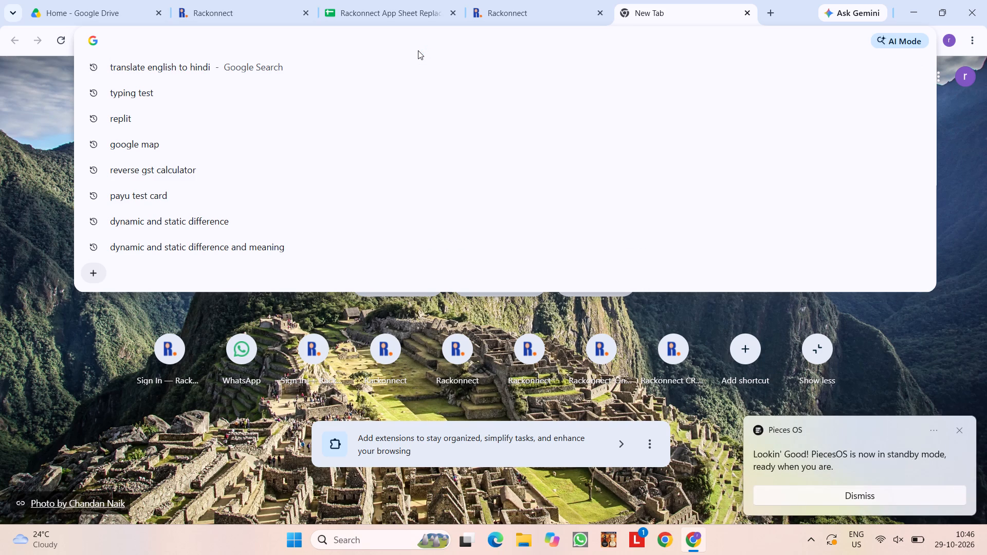
pyautogui.click(654, 0)
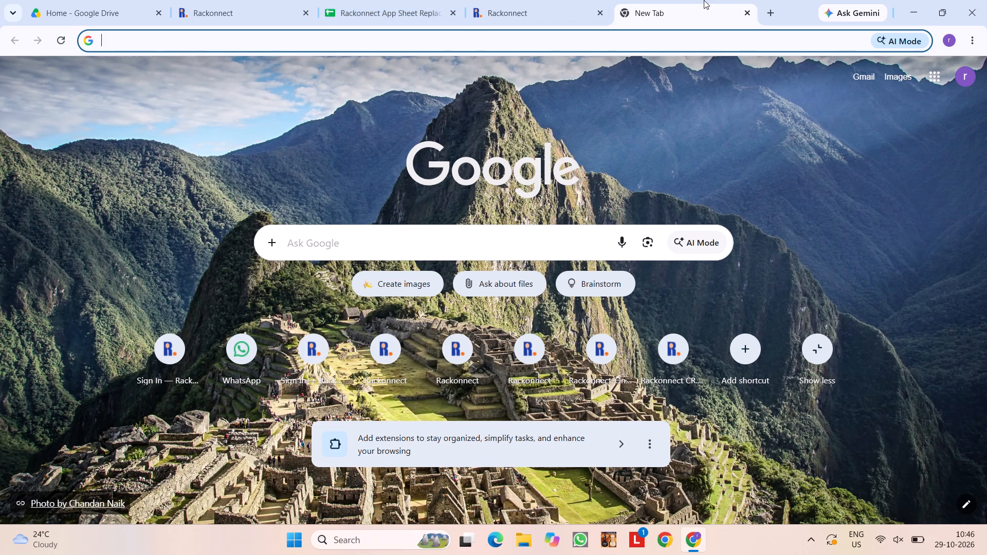
pyautogui.click(704, 0)
pyautogui.click(677, 35)
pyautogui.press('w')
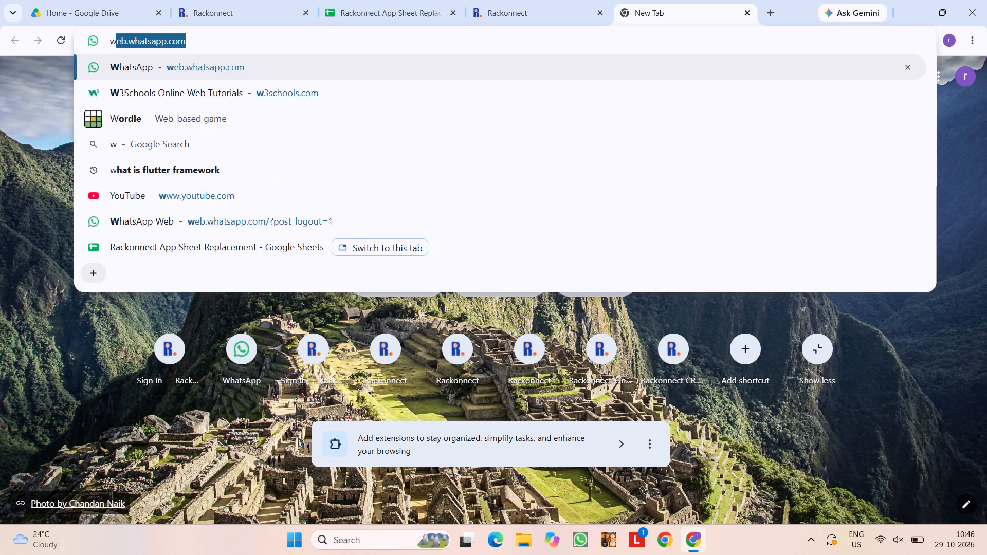
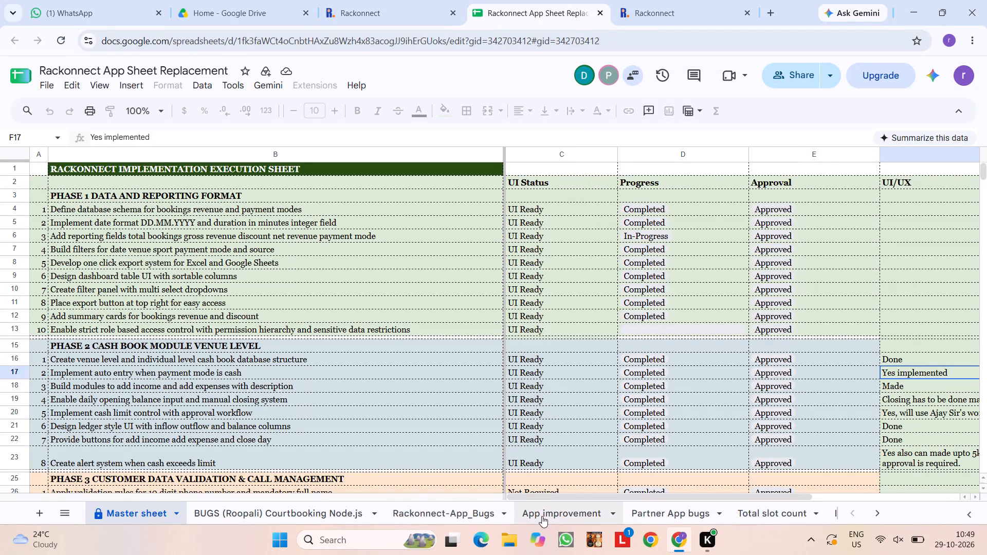
# Check the App improvement sheet of the Rackonnect App Sheet Replacement spreadsheet, then open its Rackonnect-App_Bugs sheet.
pyautogui.hscroll(1, 444, 368)
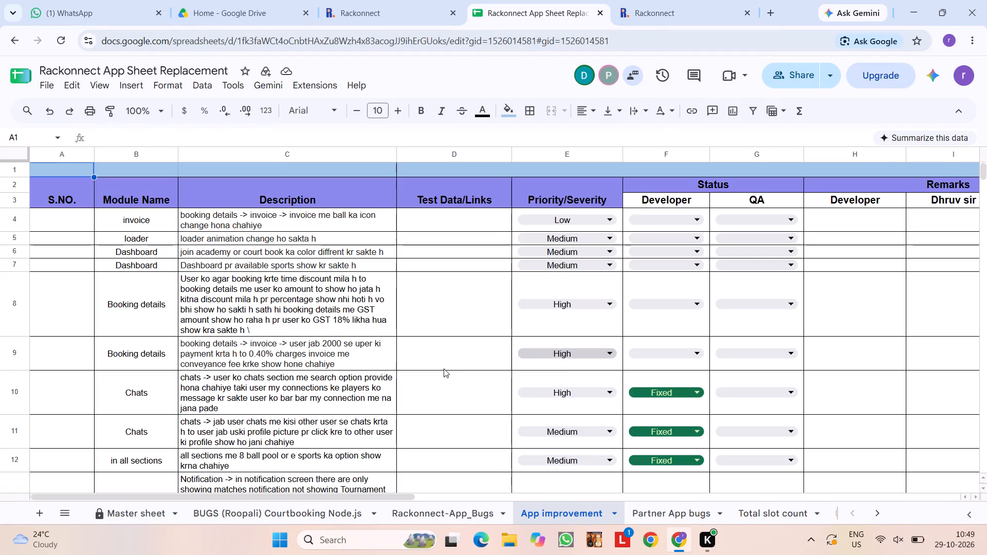
pyautogui.click(468, 328)
pyautogui.scroll(1, 468, 328)
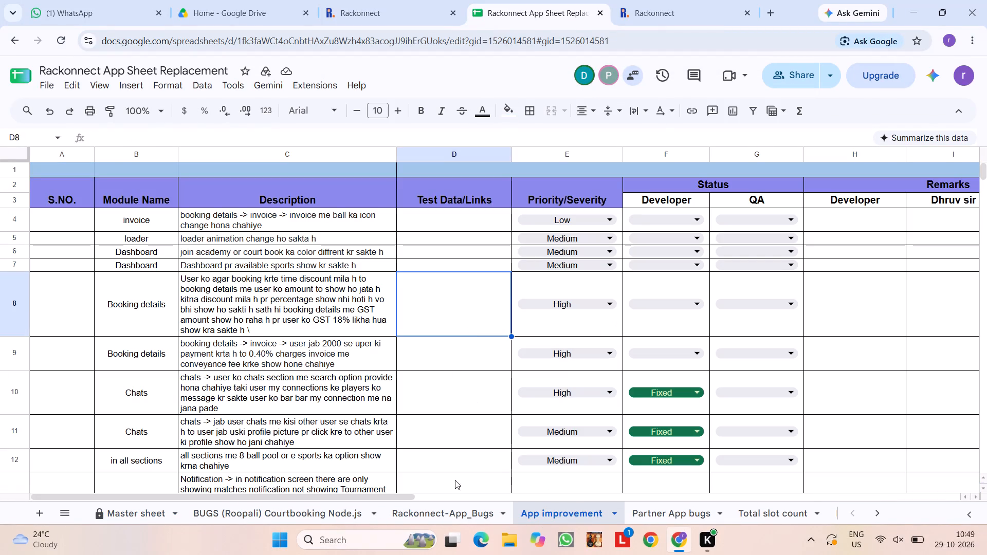
pyautogui.click(443, 516)
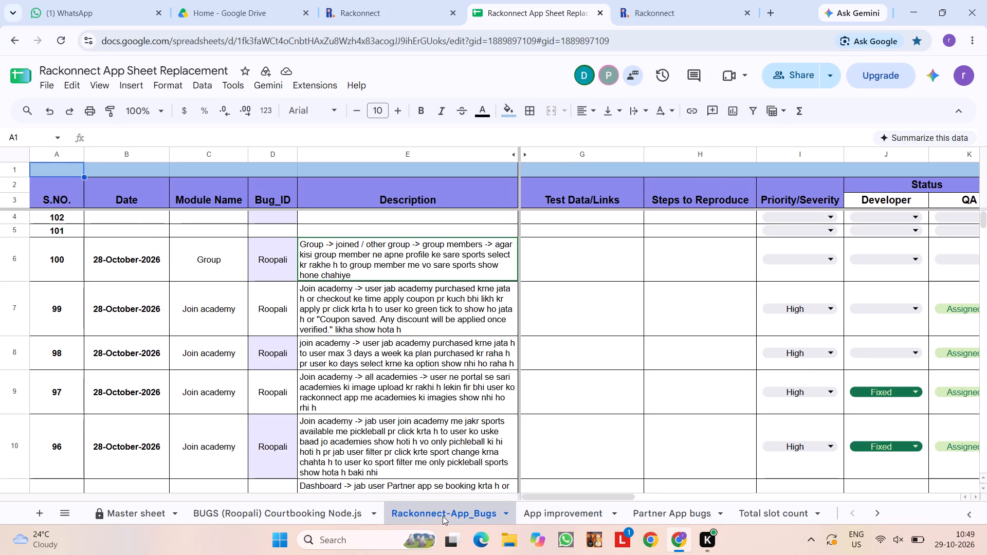
# Review the latest bug entries on the Rackonnect-App_Bugs sheet and the Partner App bugs sheet.
pyautogui.hscroll(1, 508, 395)
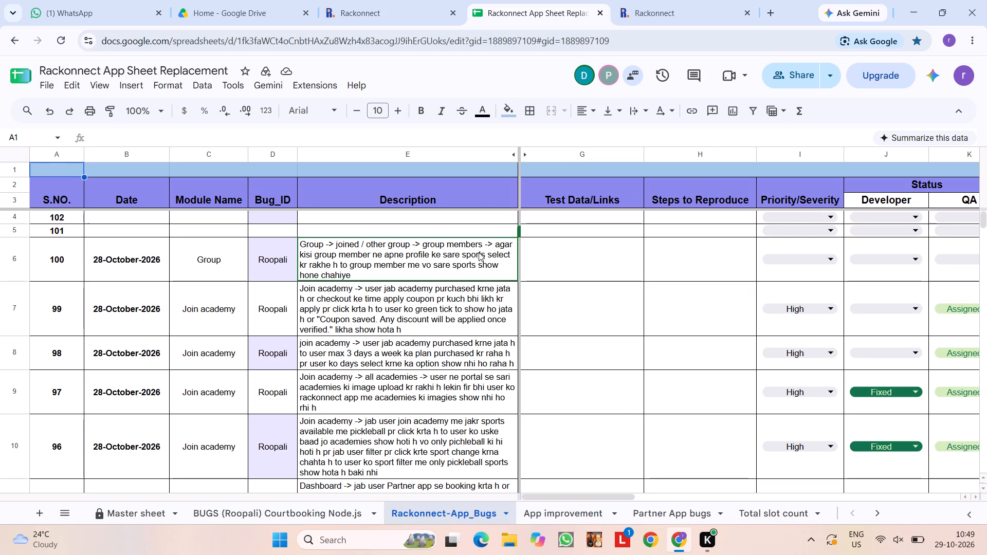
pyautogui.hscroll(-3, 591, 346)
pyautogui.hscroll(4, 591, 346)
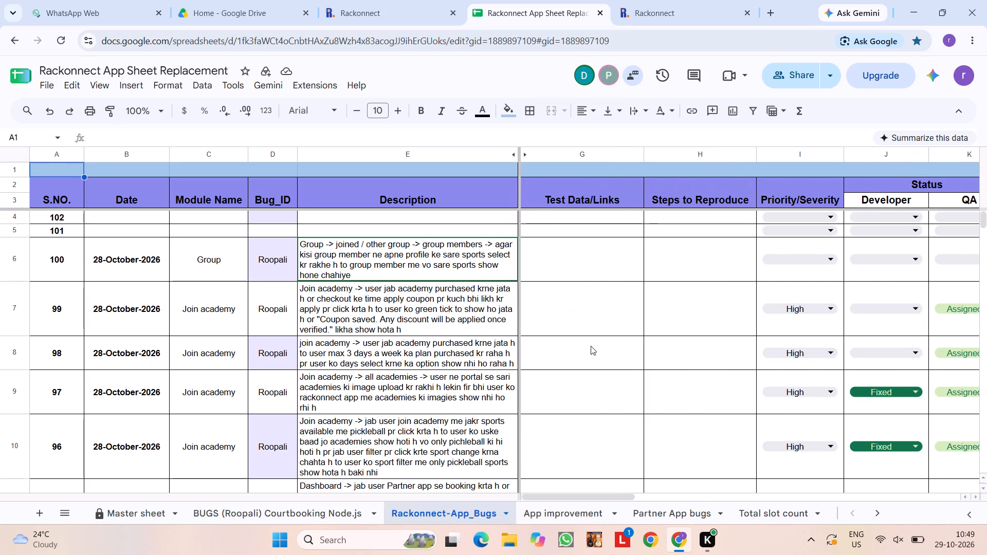
pyautogui.click(684, 508)
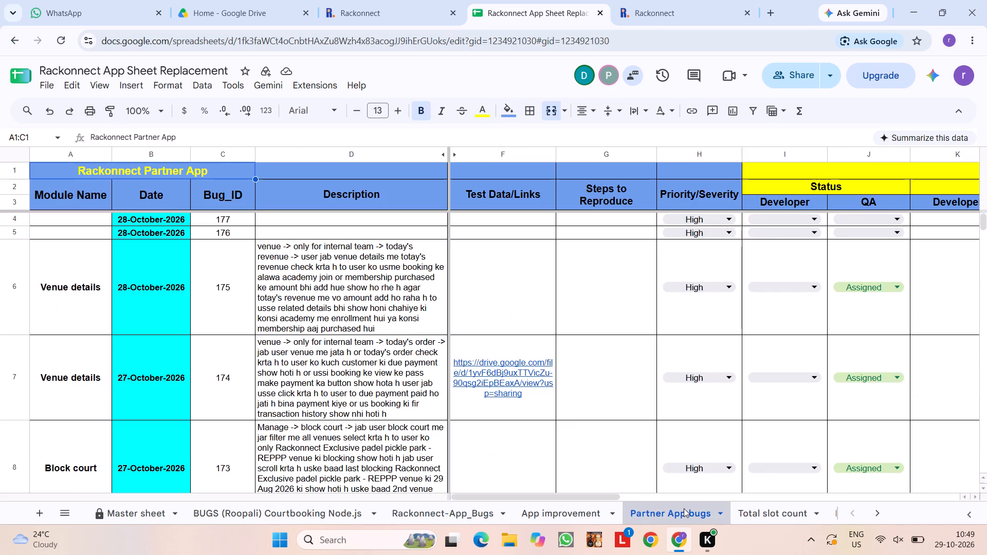
pyautogui.hscroll(1, 578, 421)
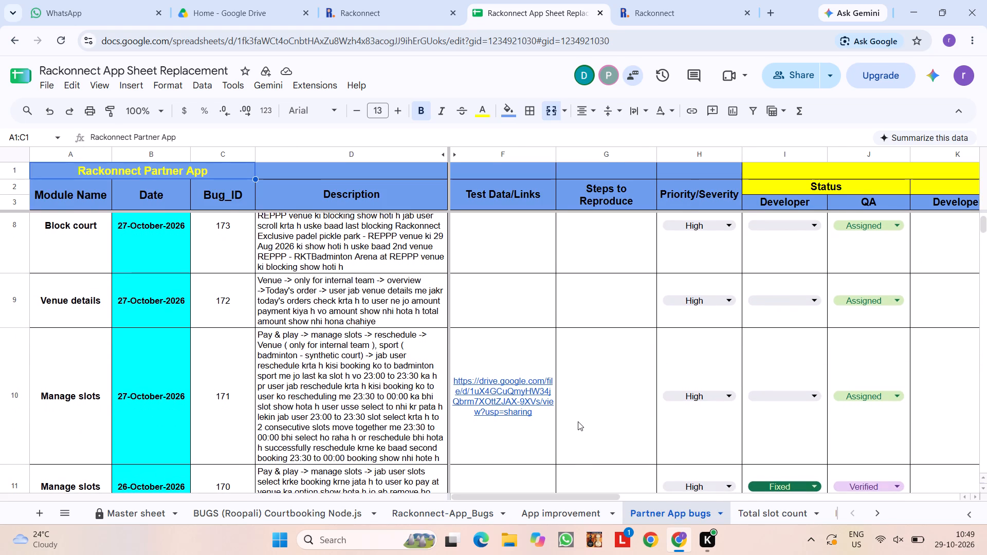
pyautogui.hscroll(1, 578, 421)
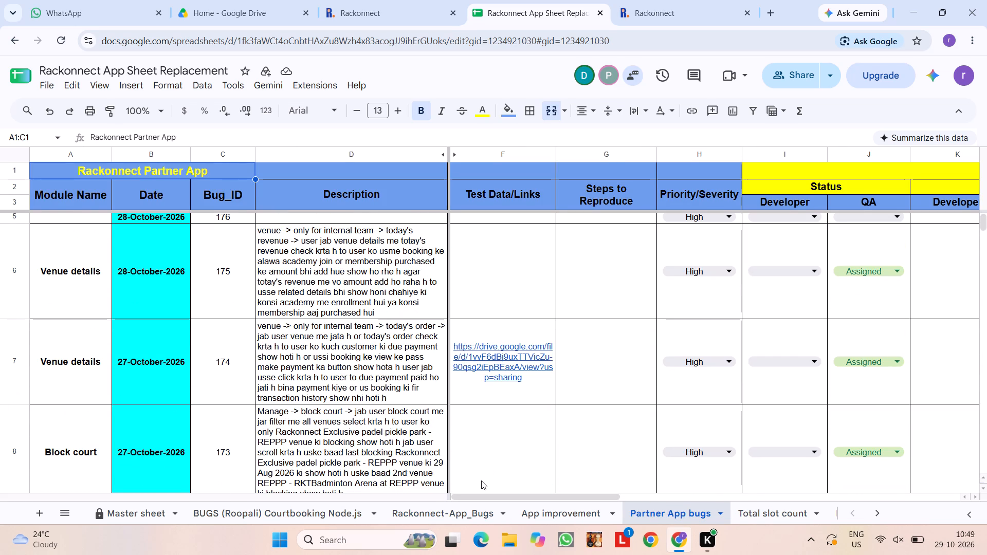
# Return to the Rackonnect-App_Bugs sheet and select the empty Date cell of entry 101.
pyautogui.click(459, 520)
pyautogui.scroll(1, 547, 344)
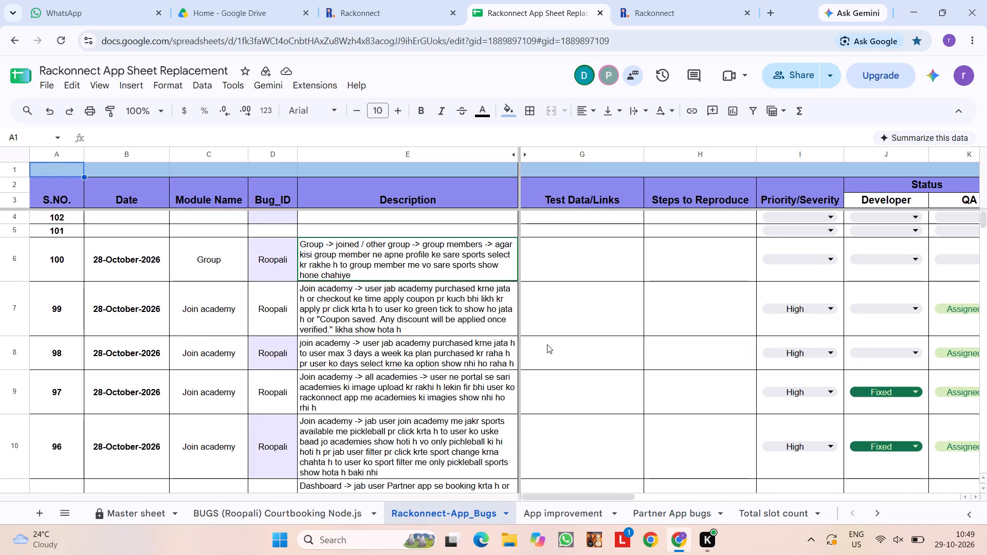
pyautogui.click(139, 233)
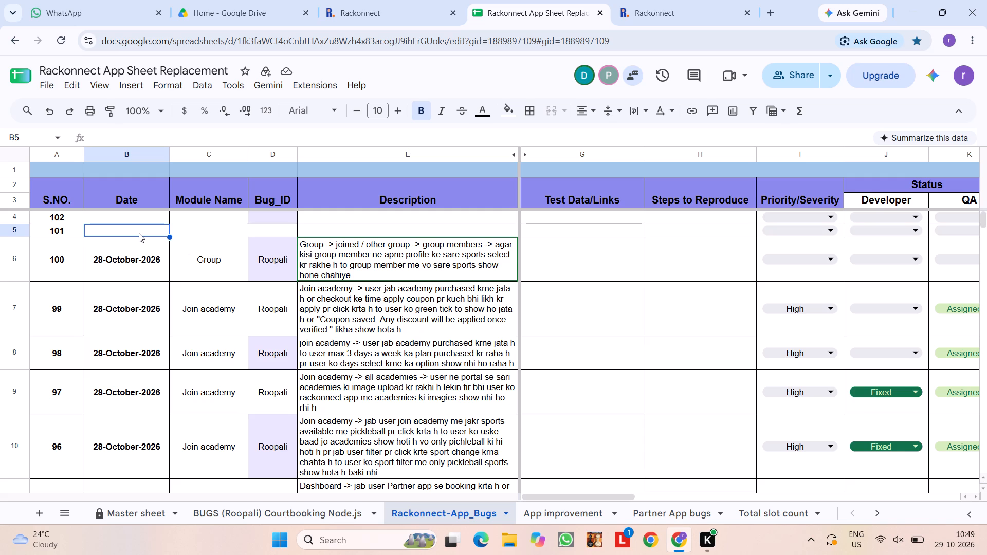
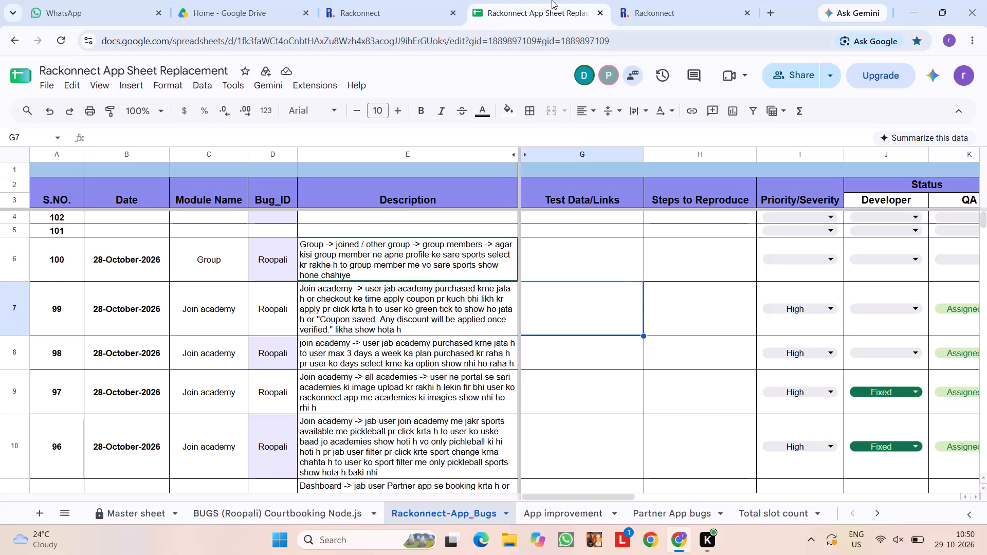
# Switch to the Rackonnect staging site showing the Pay & Play Manage Slots page.
pyautogui.click(645, 4)
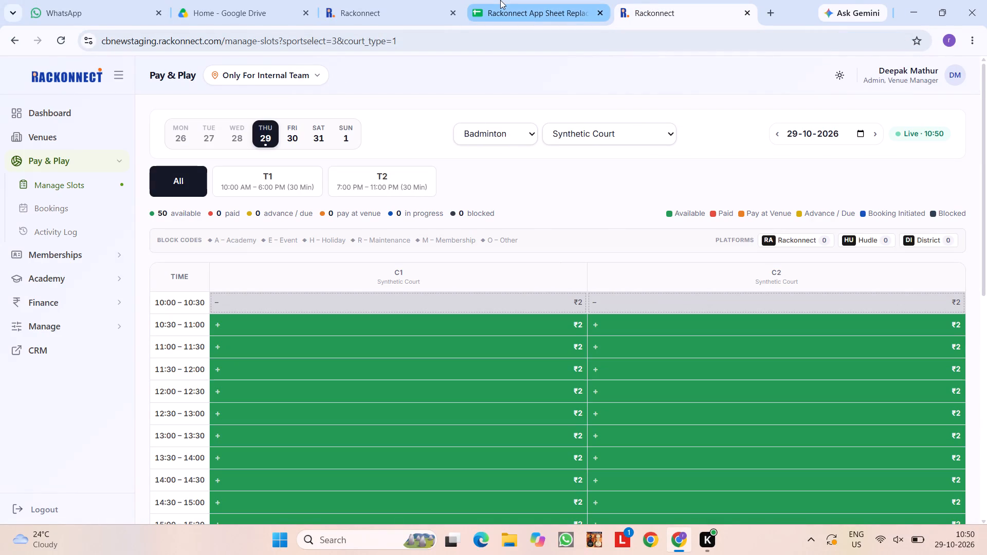
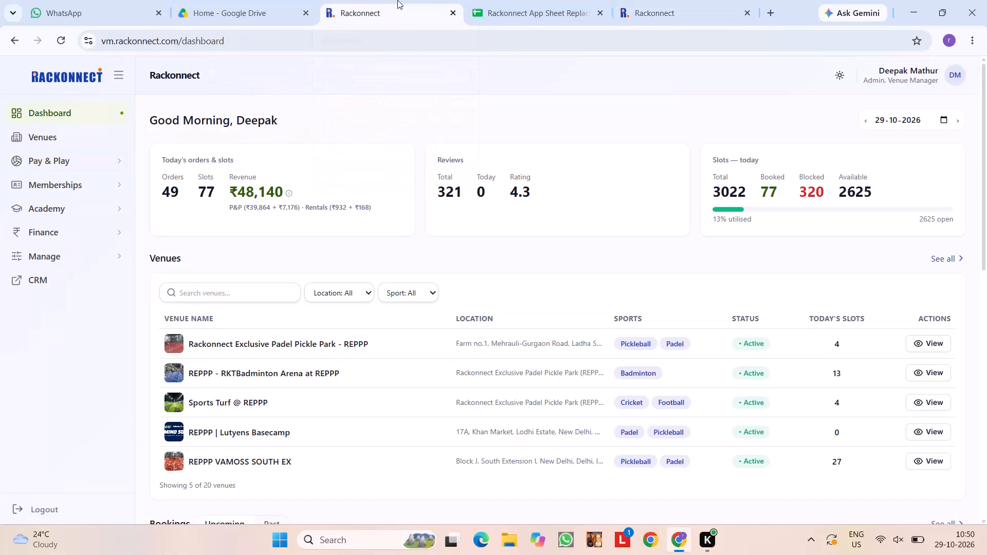
# Switch to the Rackonnect App Sheet Replacement spreadsheet and open its BUGS (Roopali) Courtbooking Node.js sheet.
pyautogui.click(404, 209)
pyautogui.click(504, 15)
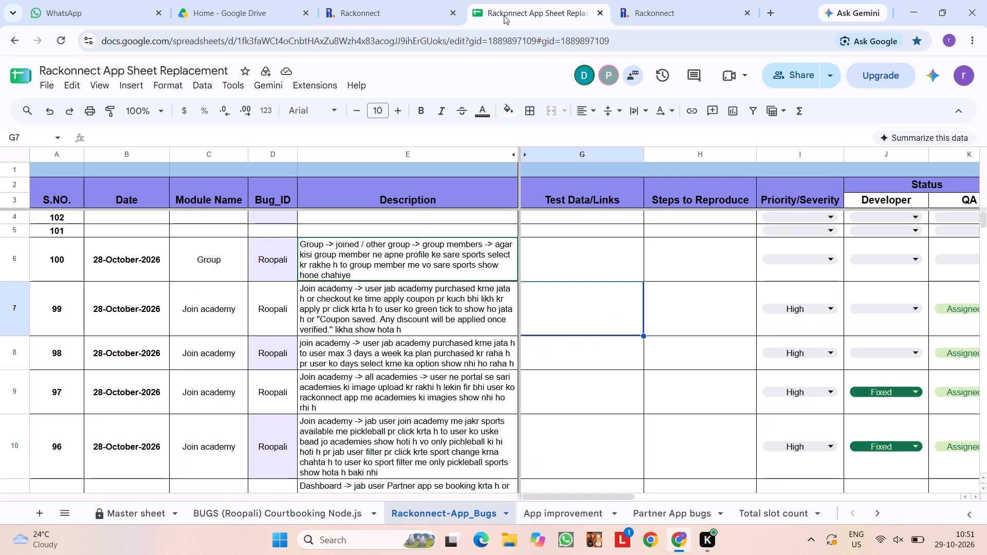
pyautogui.click(432, 0)
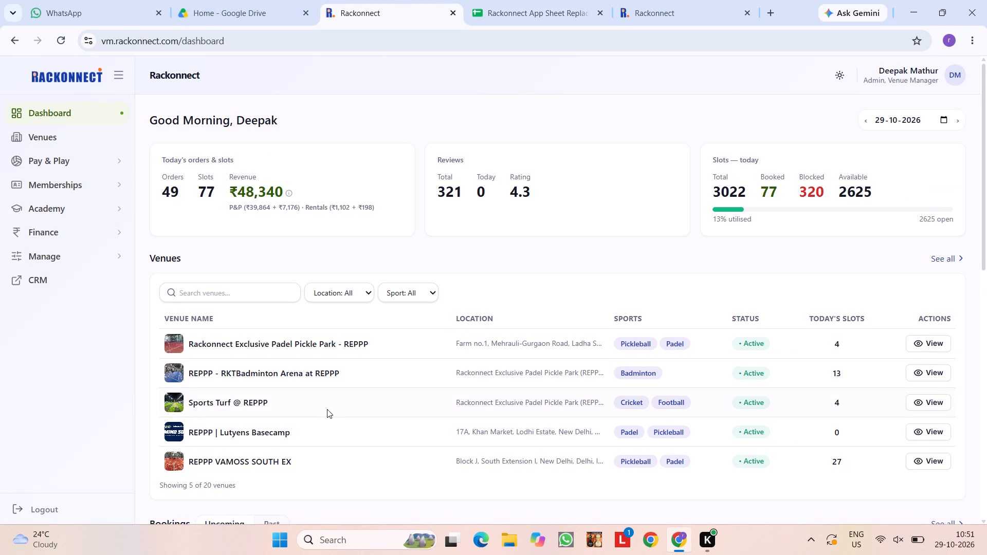
pyautogui.click(498, 0)
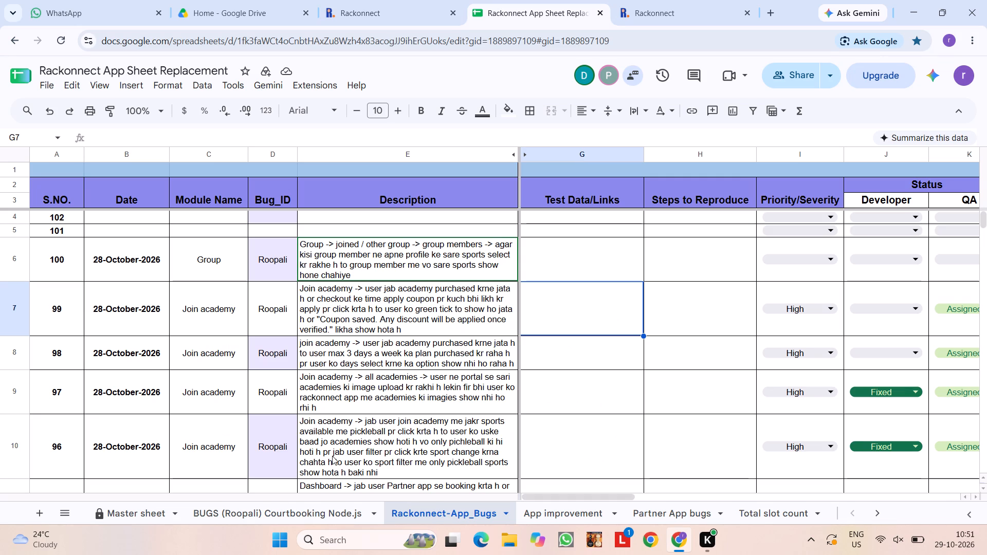
pyautogui.click(312, 508)
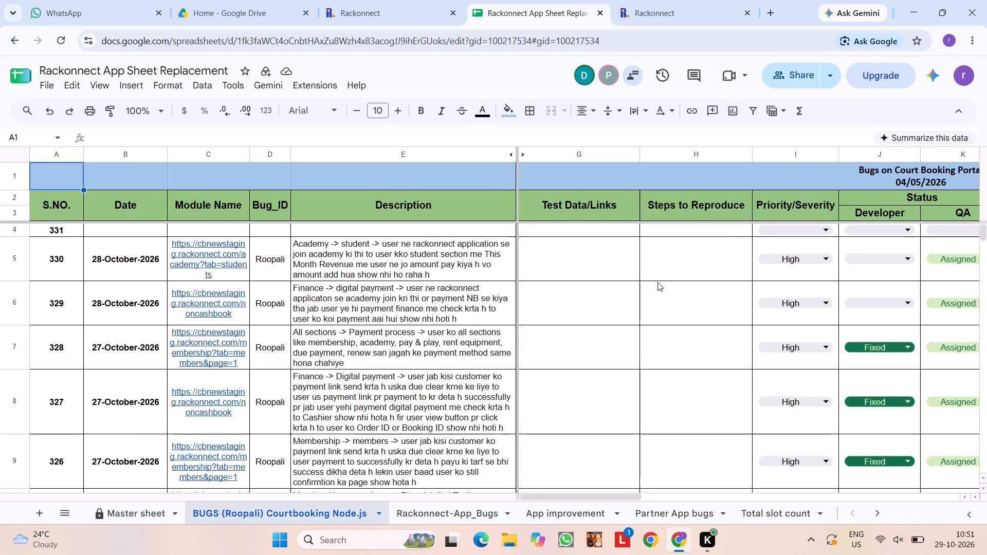
# Review the logged court booking bugs down to S.NO. 324 and select that row's Steps to Reproduce cell.
pyautogui.scroll(-4, 655, 320)
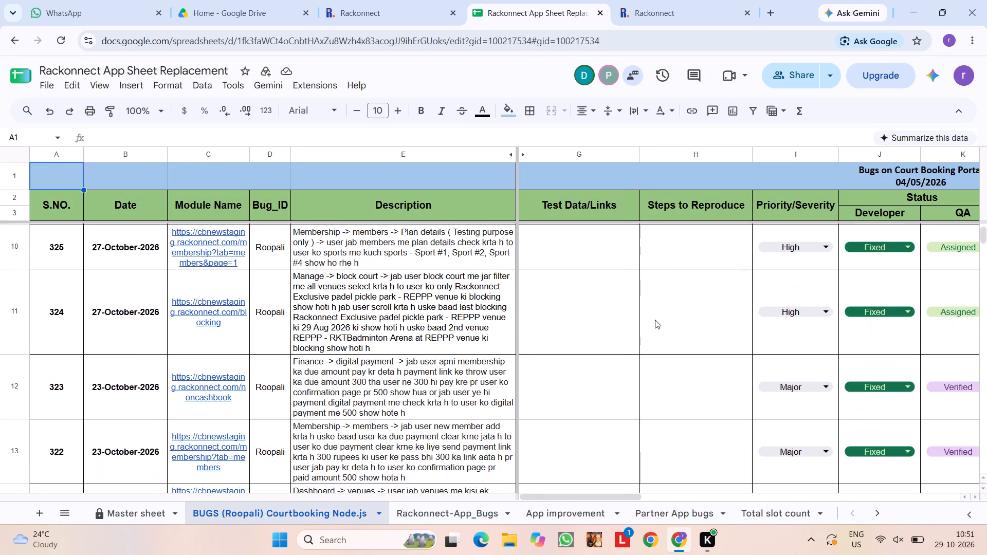
pyautogui.scroll(-2, 655, 320)
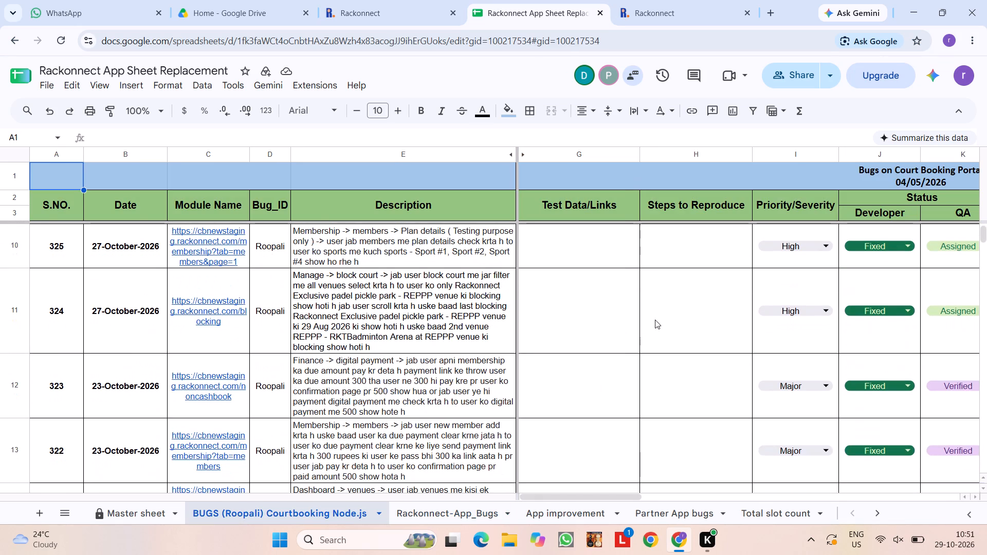
pyautogui.scroll(-1, 655, 320)
pyautogui.click(655, 320)
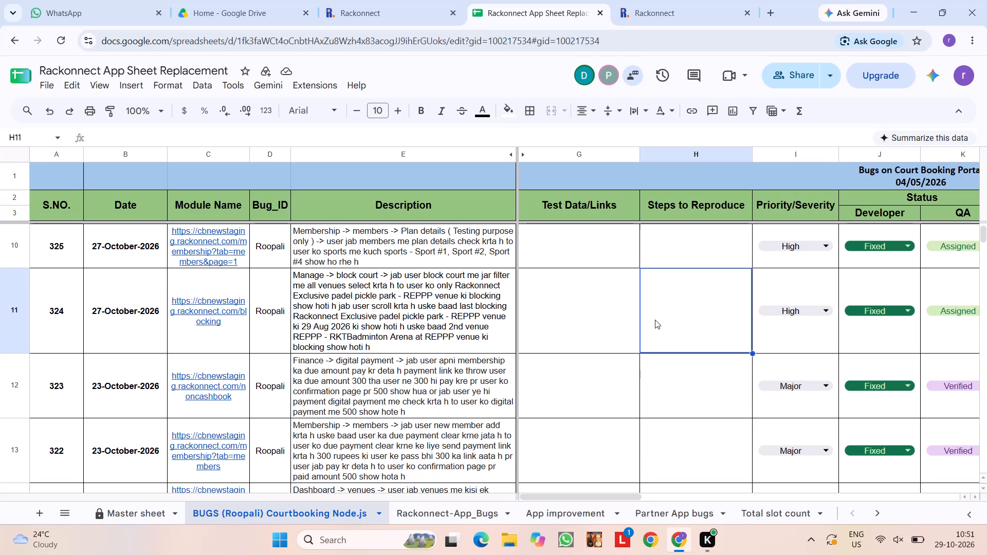
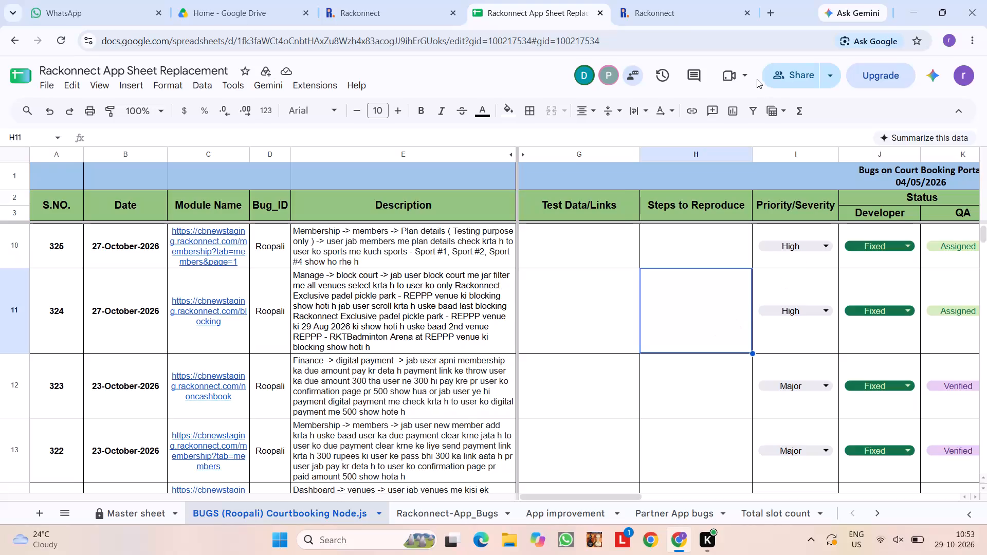
# Switch to the Rackonnect staging portal and open QA Test Academy for editing from the Academies list.
pyautogui.click(614, 0)
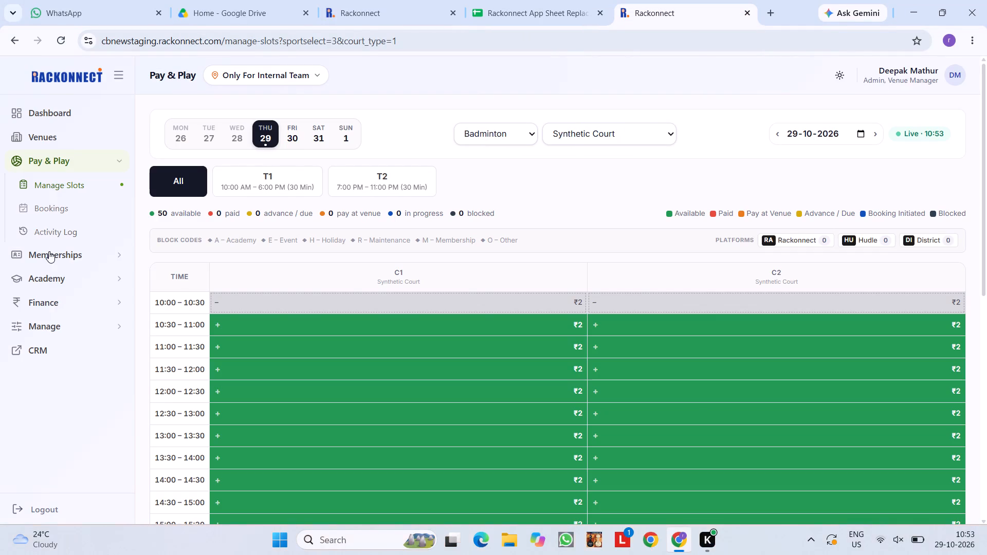
pyautogui.click(53, 277)
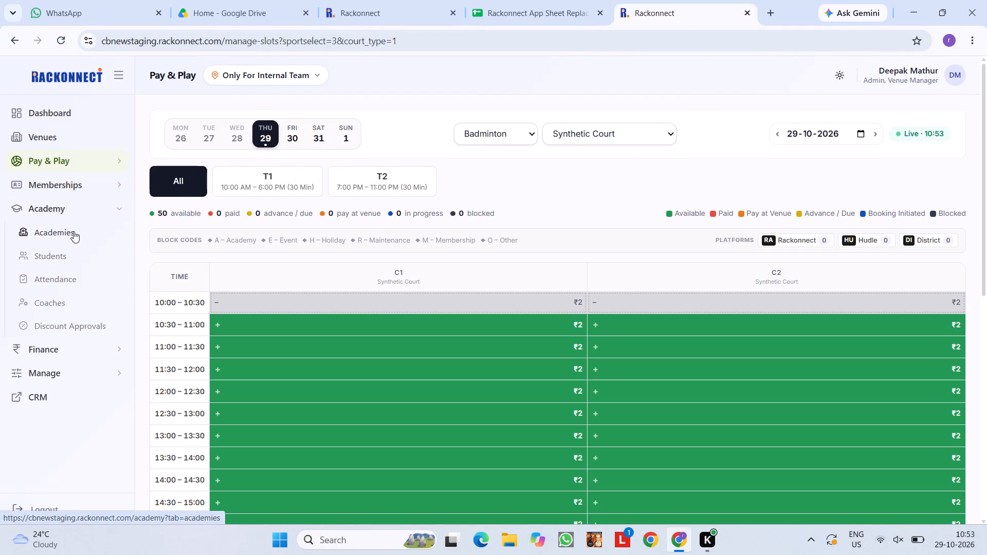
pyautogui.click(74, 231)
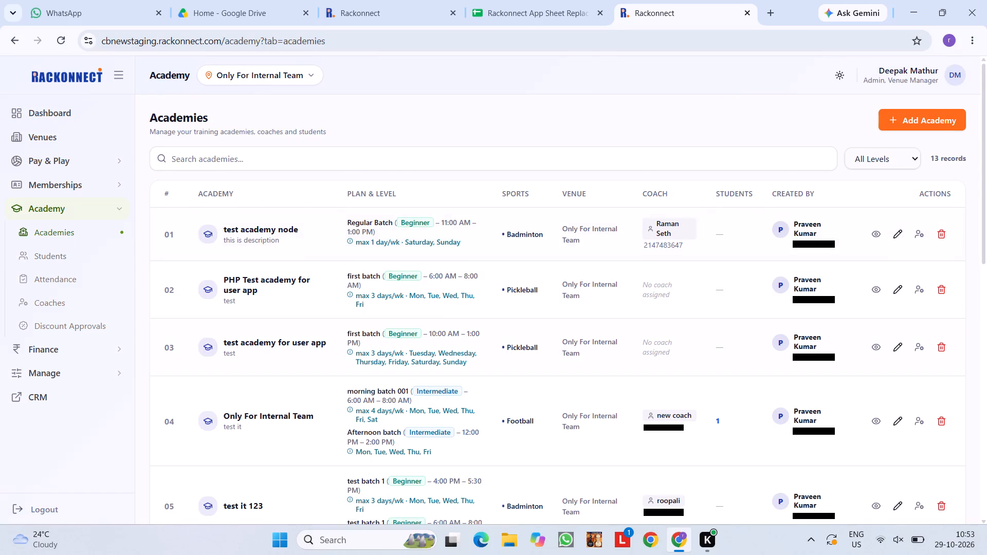
pyautogui.scroll(-17, 391, 337)
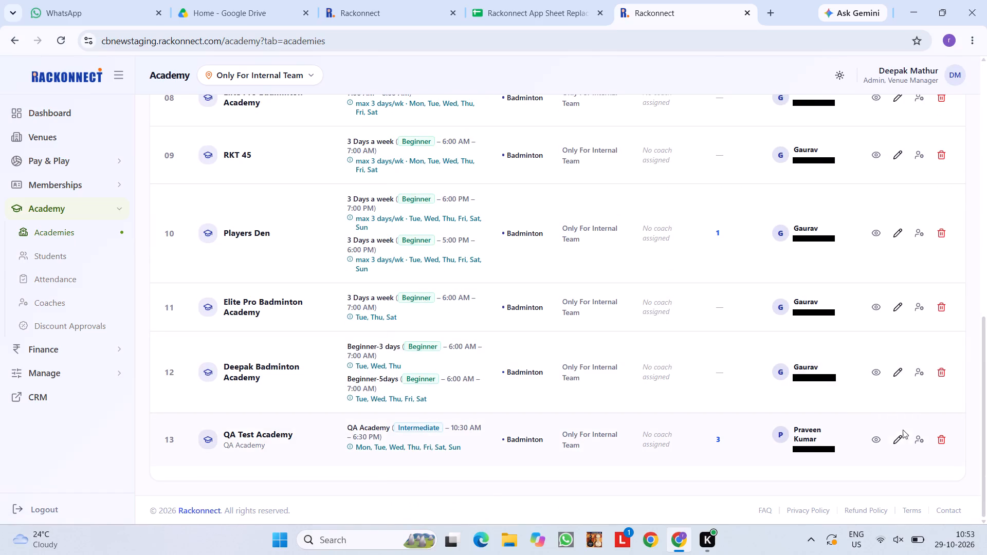
pyautogui.click(890, 441)
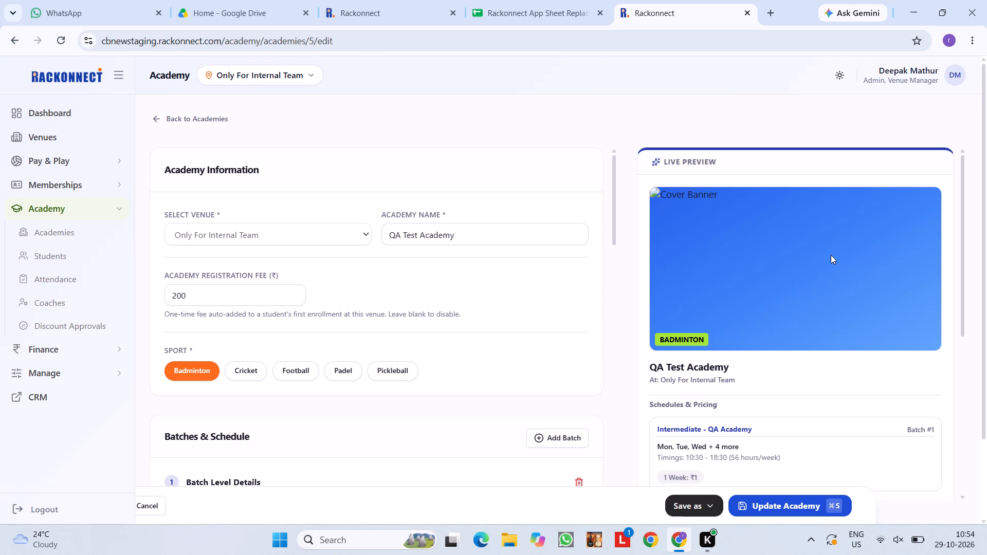
# Examine QA Test Academy's edit form, including its academy information, uploaded cover gallery, description, live preview and setup checklist.
pyautogui.scroll(-9, 831, 255)
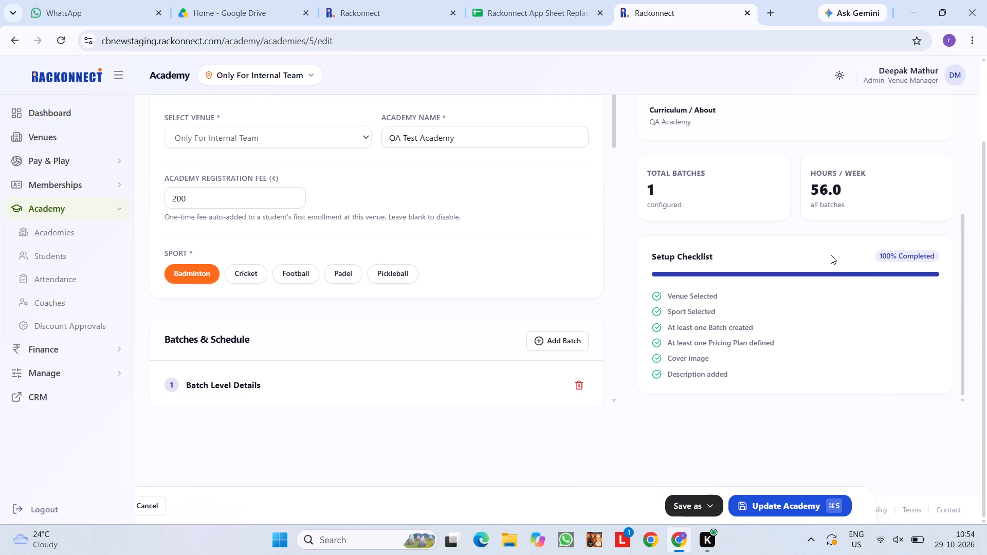
pyautogui.scroll(-1, 831, 255)
pyautogui.scroll(12, 831, 255)
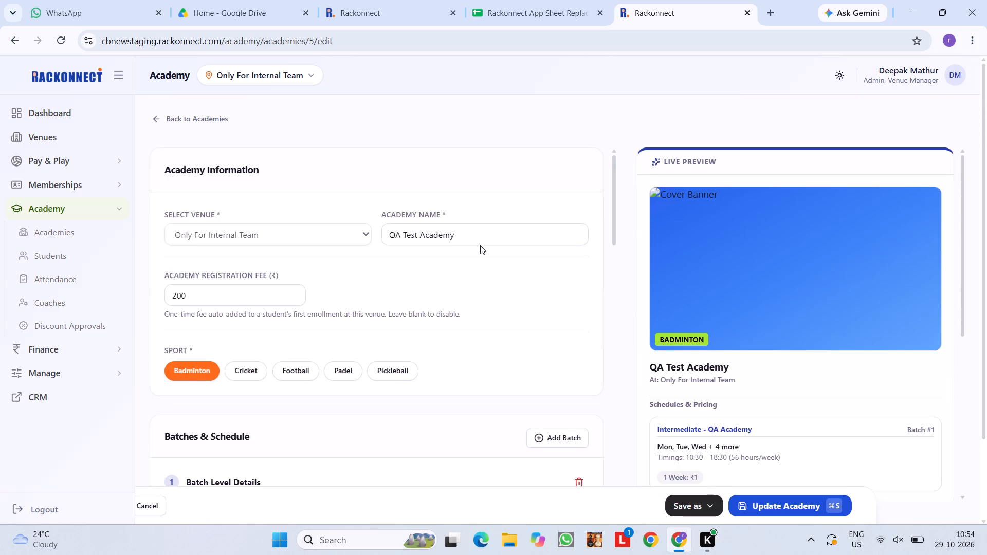
pyautogui.scroll(-9, 480, 245)
pyautogui.scroll(1, 480, 245)
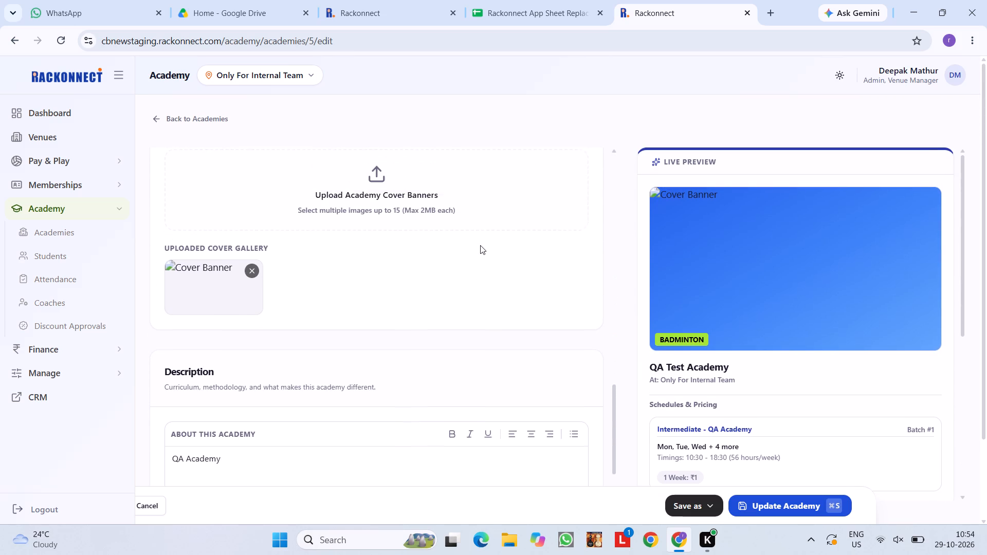
pyautogui.scroll(1, 480, 245)
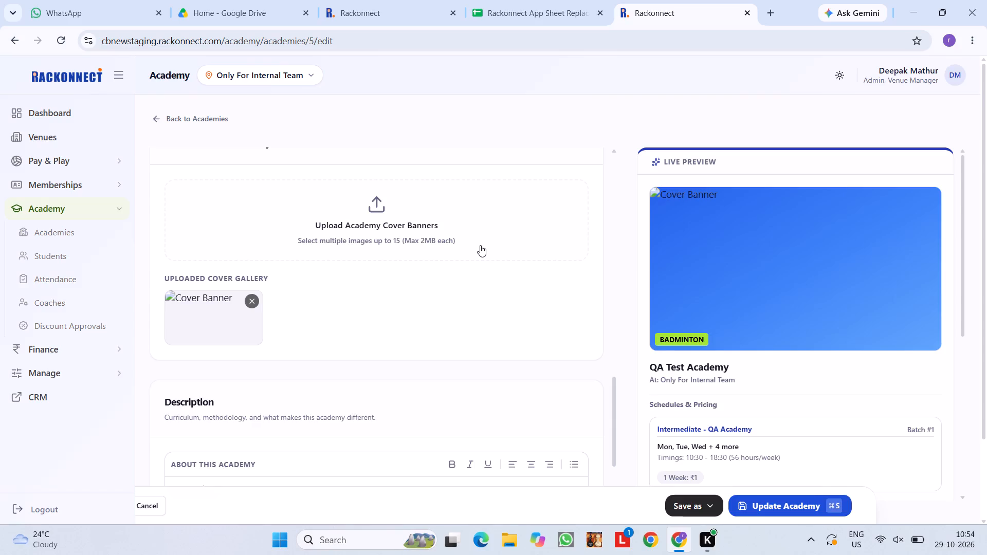
pyautogui.hscroll(6, 480, 245)
# Return to the Rackonnect App Sheet Replacement spreadsheet and check the newest court booking bugs at the top of the sheet.
pyautogui.click(531, 0)
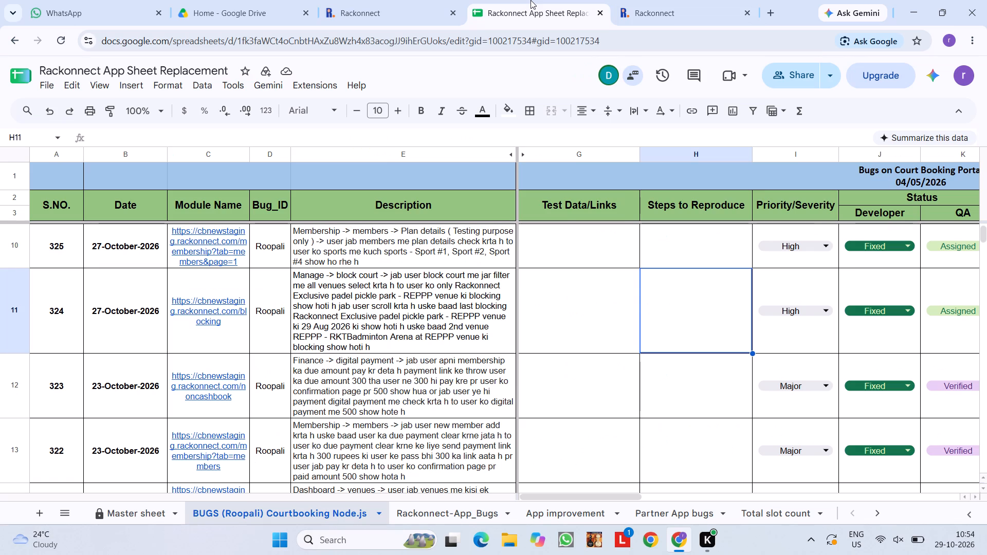
pyautogui.scroll(9, 577, 319)
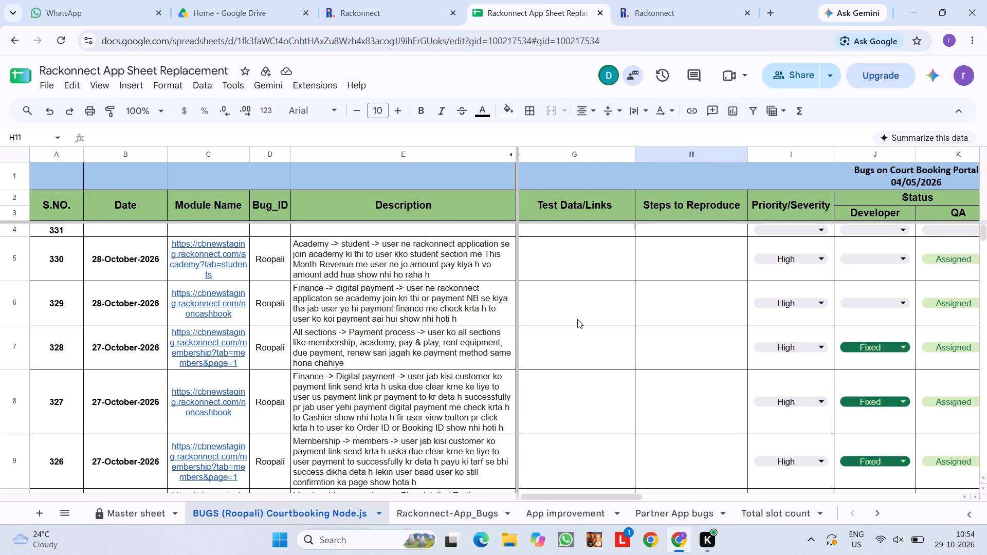
pyautogui.hscroll(3, 577, 319)
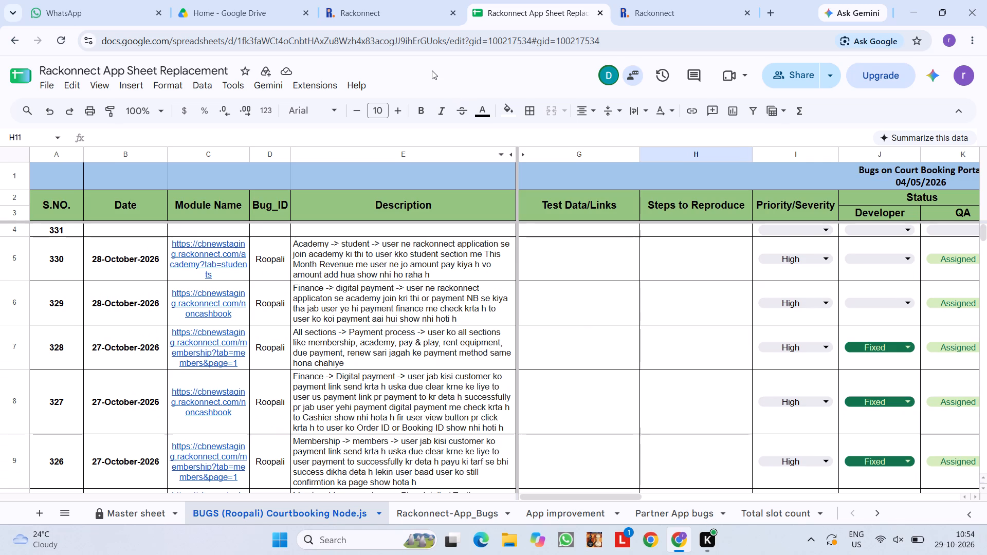
pyautogui.click(398, 0)
pyautogui.click(499, 0)
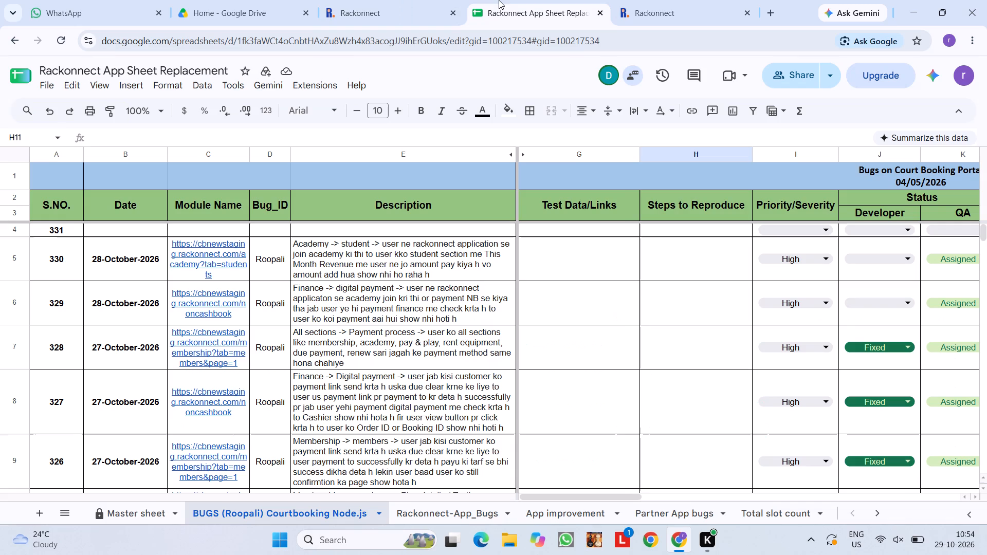
# Open the App improvement sheet and check its first entries.
pyautogui.click(553, 511)
pyautogui.hscroll(2, 465, 438)
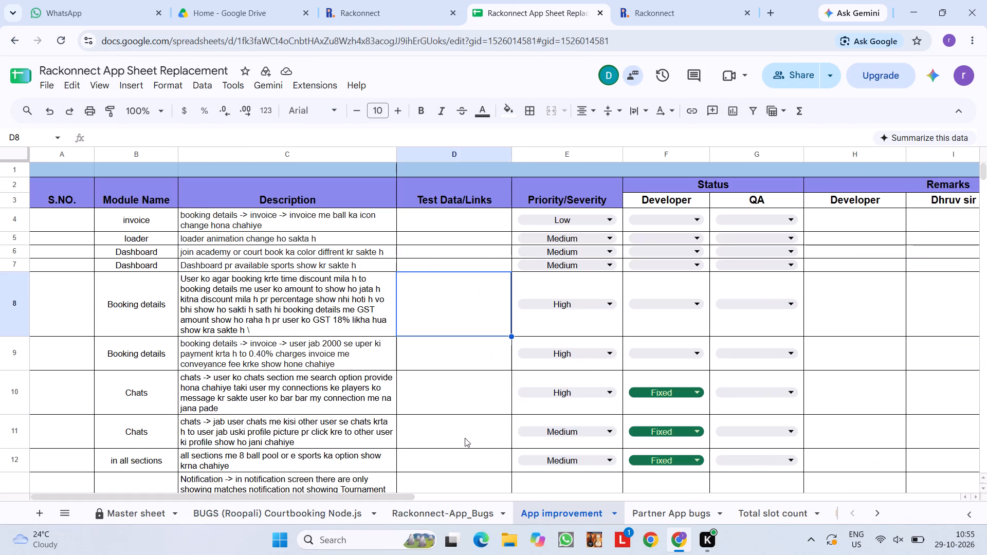
pyautogui.scroll(2, 465, 438)
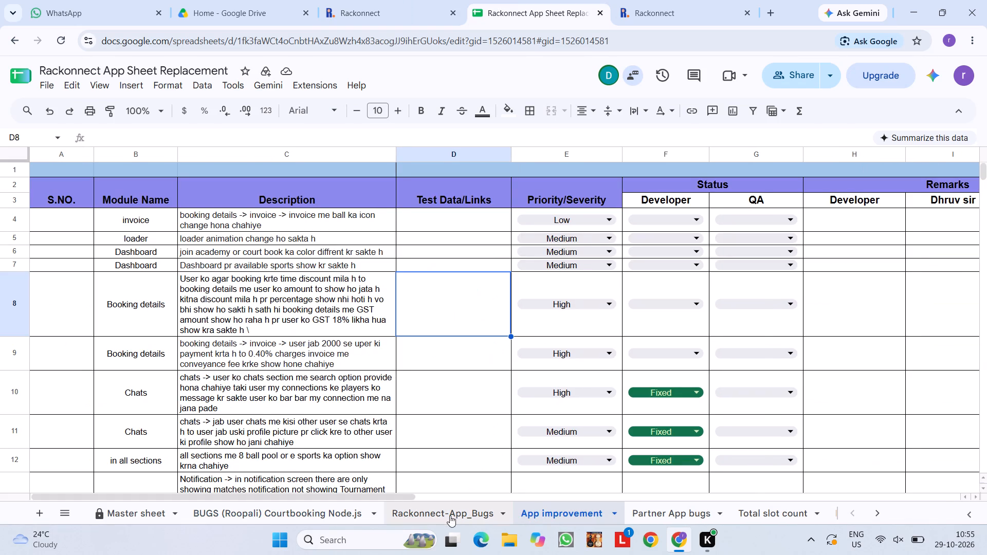
# Open the Rackonnect-App_Bugs sheet and review the logged bugs with their developer and QA statuses down to S.NO. 76.
pyautogui.click(450, 515)
pyautogui.hscroll(1, 484, 380)
pyautogui.scroll(1, 649, 338)
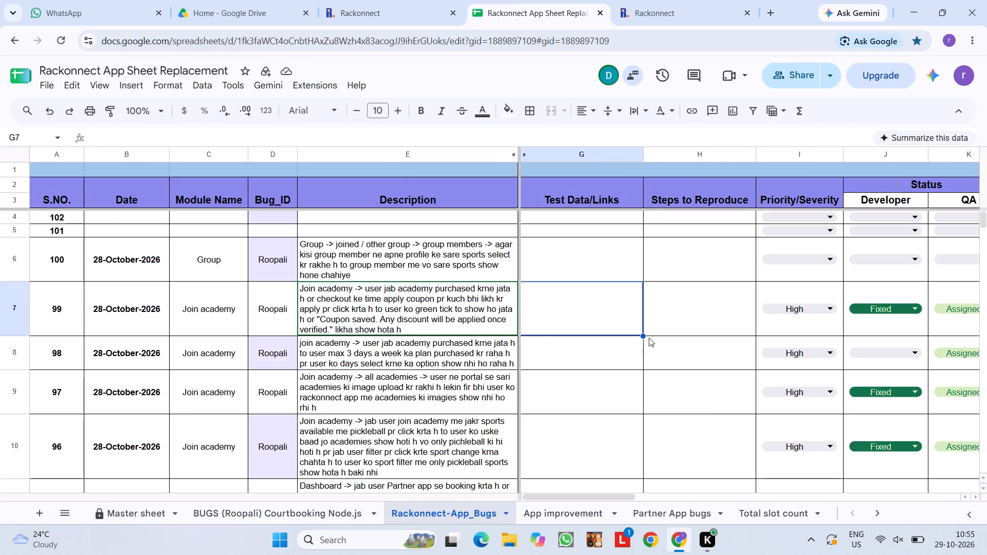
pyautogui.scroll(1, 649, 338)
pyautogui.hscroll(1, 649, 338)
pyautogui.hscroll(-3, 649, 338)
pyautogui.scroll(-2, 649, 338)
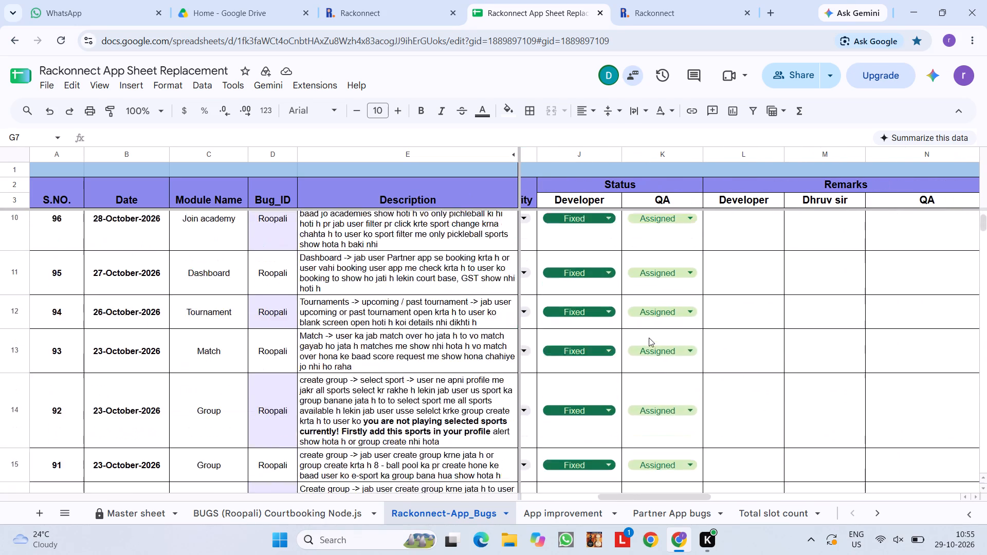
pyautogui.scroll(-6, 649, 338)
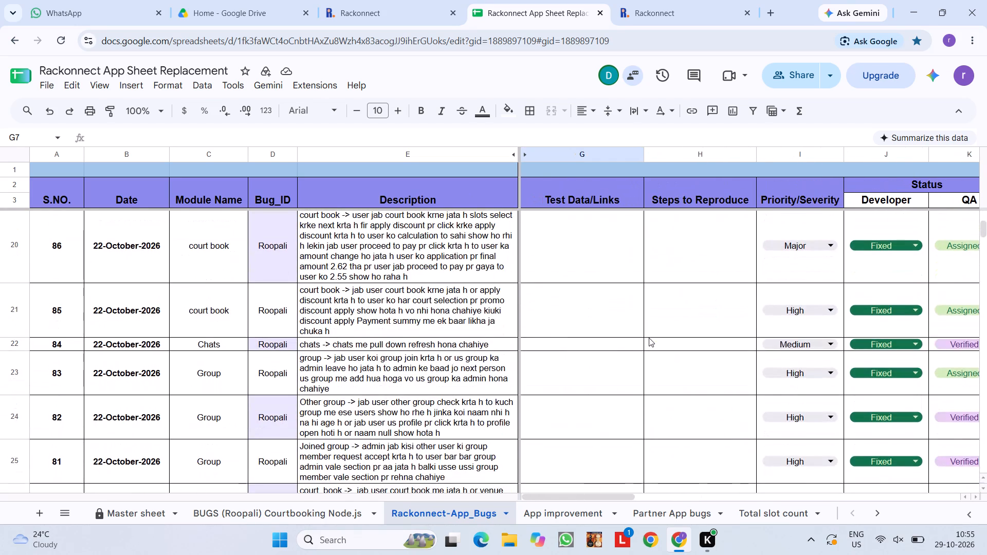
pyautogui.scroll(-1, 649, 338)
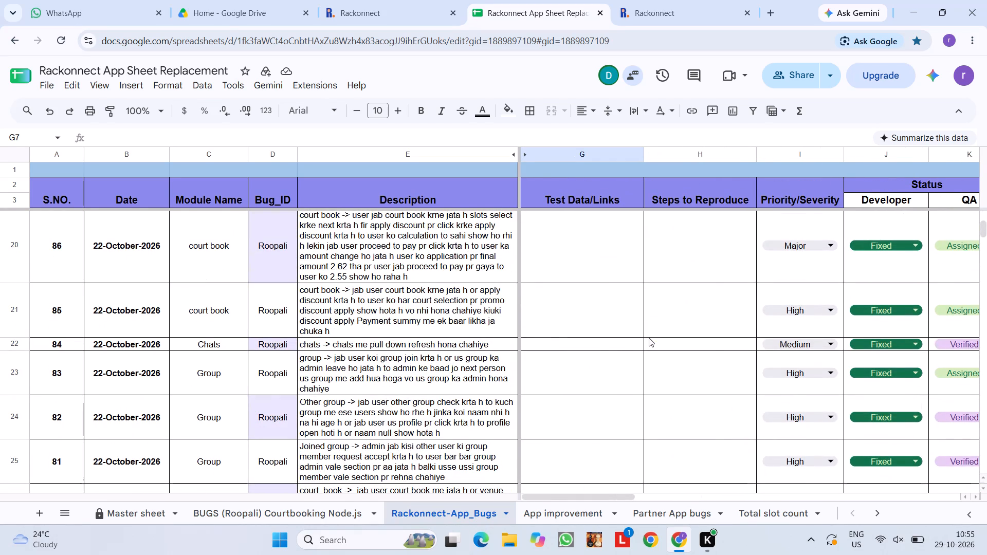
pyautogui.scroll(-1, 649, 338)
pyautogui.hscroll(-3, 649, 338)
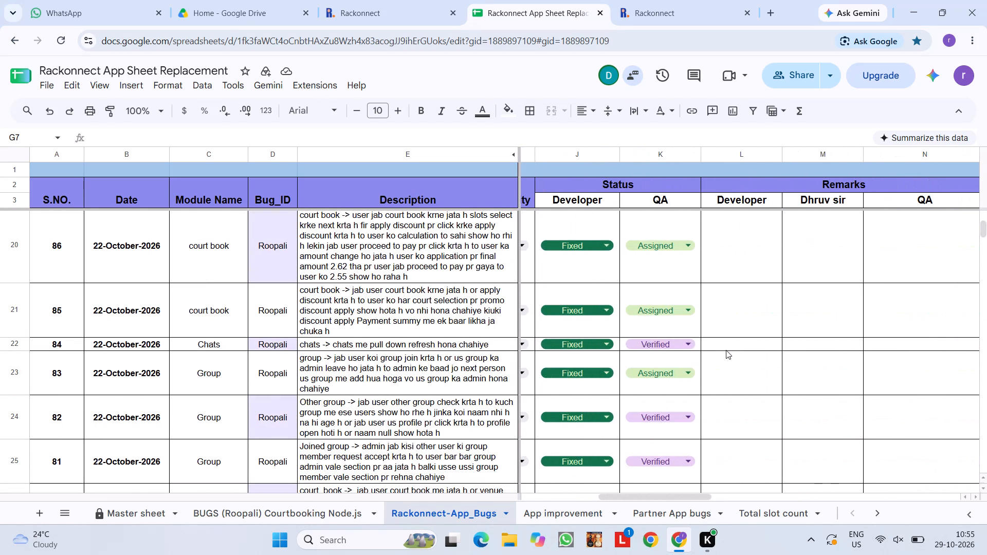
pyautogui.scroll(-3, 726, 350)
pyautogui.hscroll(1, 726, 350)
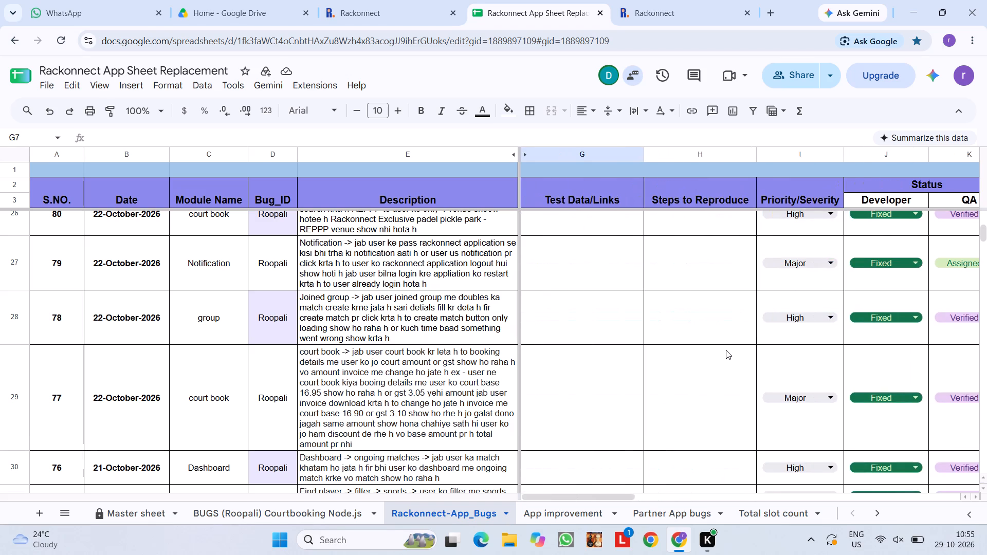
# Recheck the app bugs from S.NO. 85 down to S.NO. 71, including their priorities and statuses.
pyautogui.scroll(2, 726, 350)
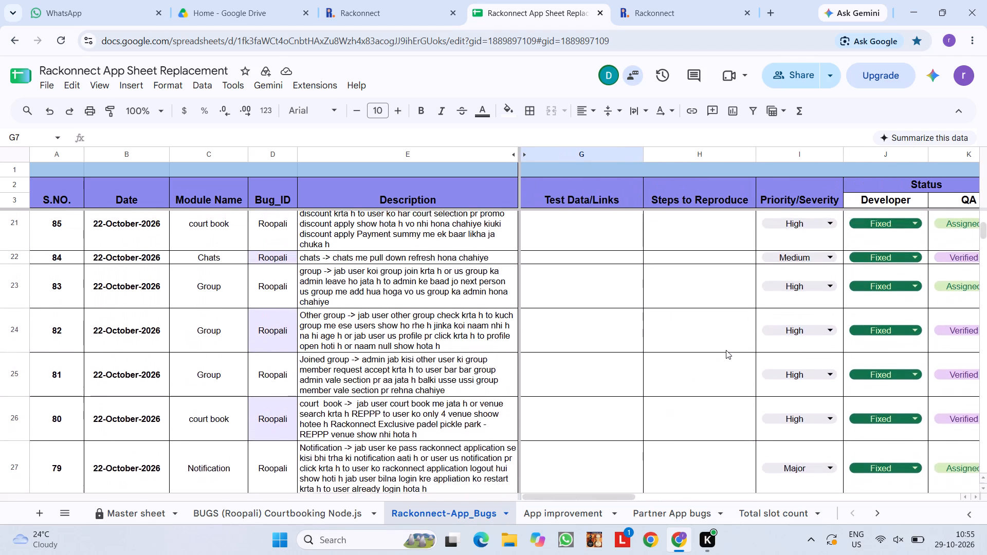
pyautogui.scroll(2, 726, 350)
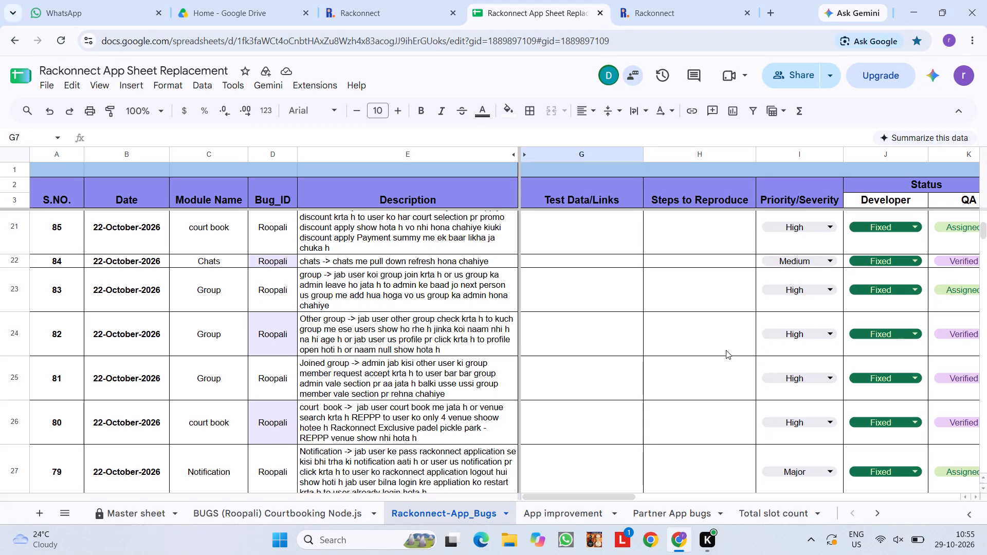
pyautogui.scroll(-3, 665, 371)
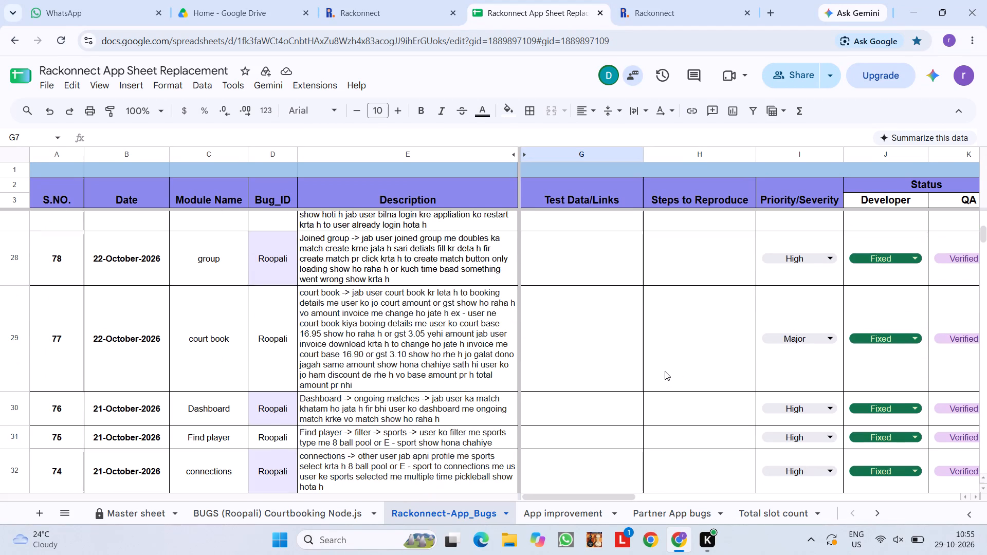
pyautogui.scroll(-3, 665, 371)
pyautogui.scroll(2, 665, 371)
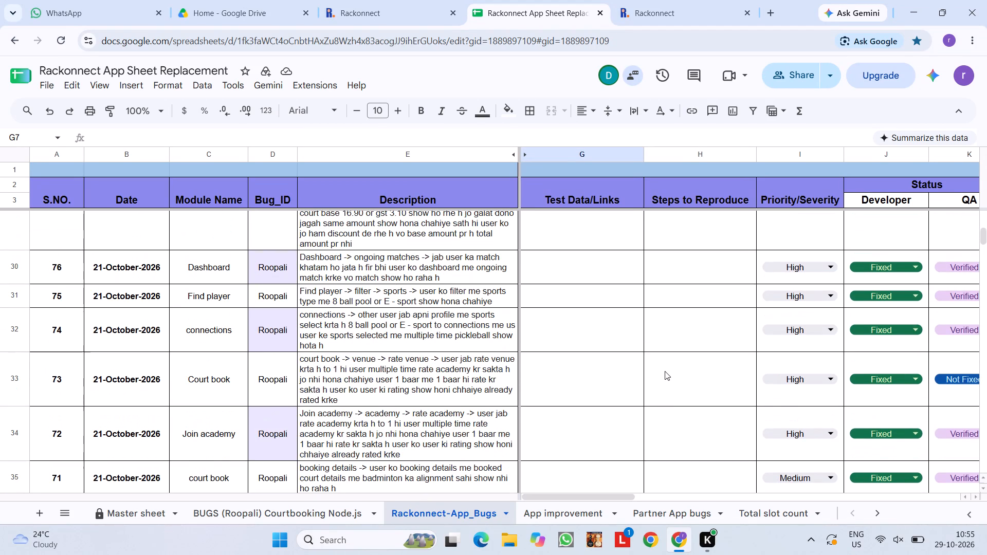
pyautogui.click(668, 370)
# Return to the BUGS (Roopali) Courtbooking Node.js sheet, review bugs down to S.NO. 302, and select S.NO. 304's Steps to Reproduce cell.
pyautogui.click(241, 508)
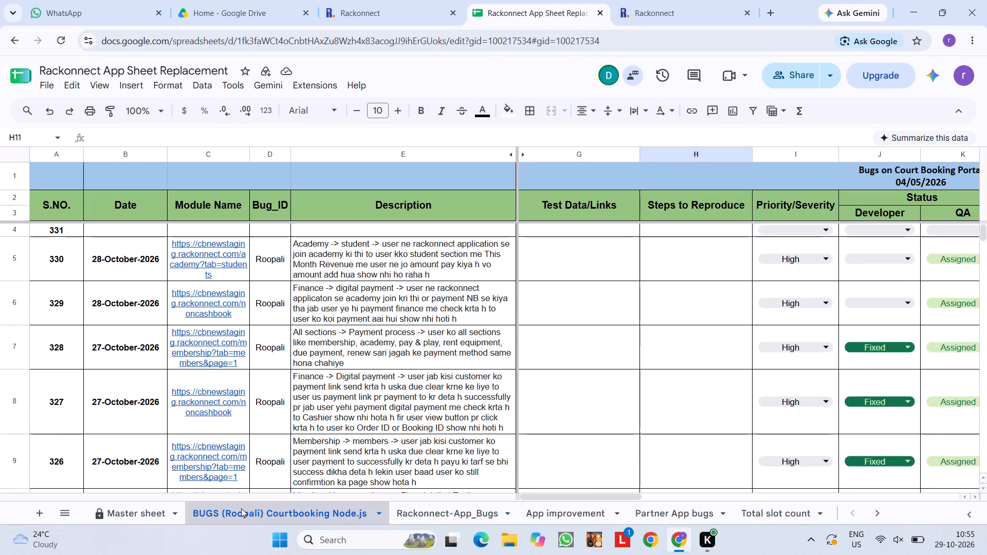
pyautogui.scroll(-15, 744, 377)
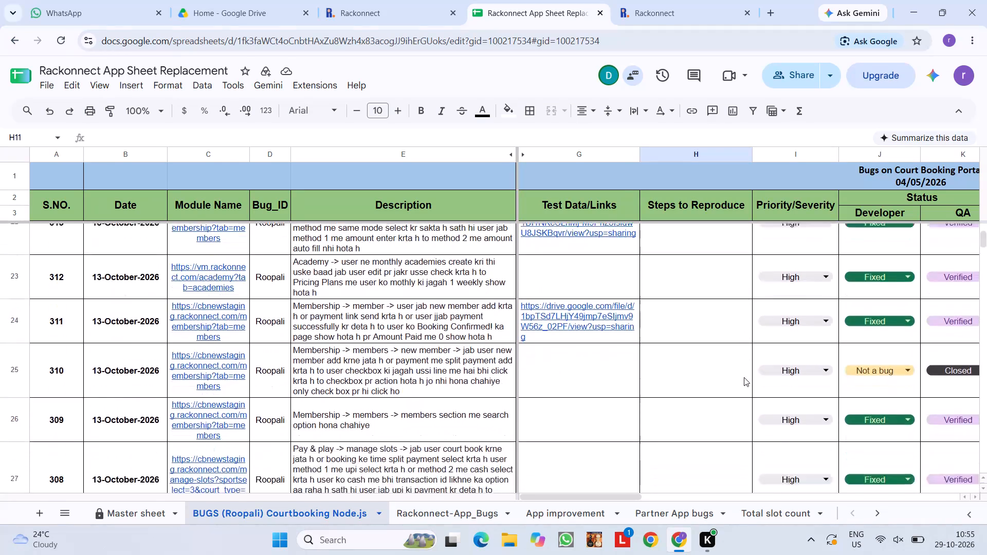
pyautogui.scroll(-6, 744, 377)
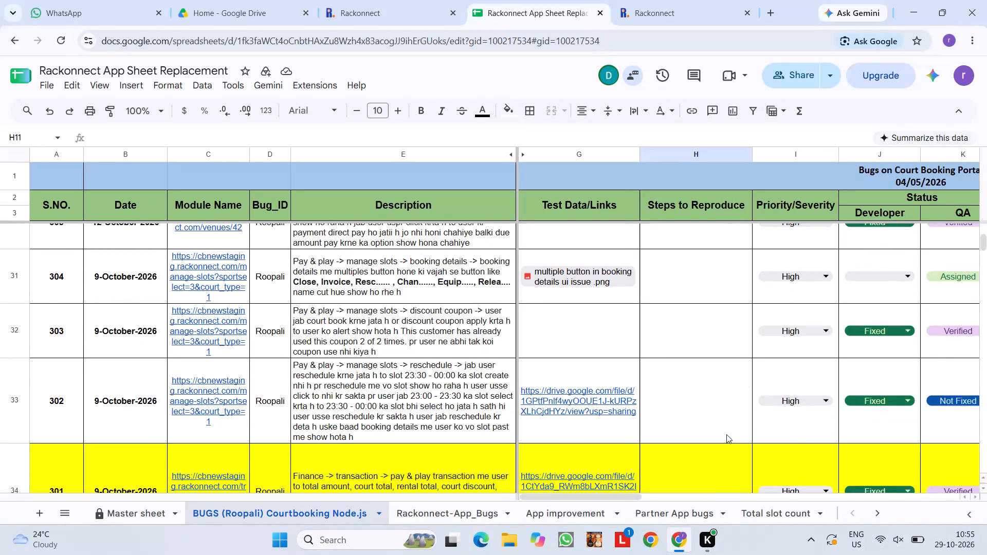
pyautogui.click(708, 396)
pyautogui.scroll(1, 708, 396)
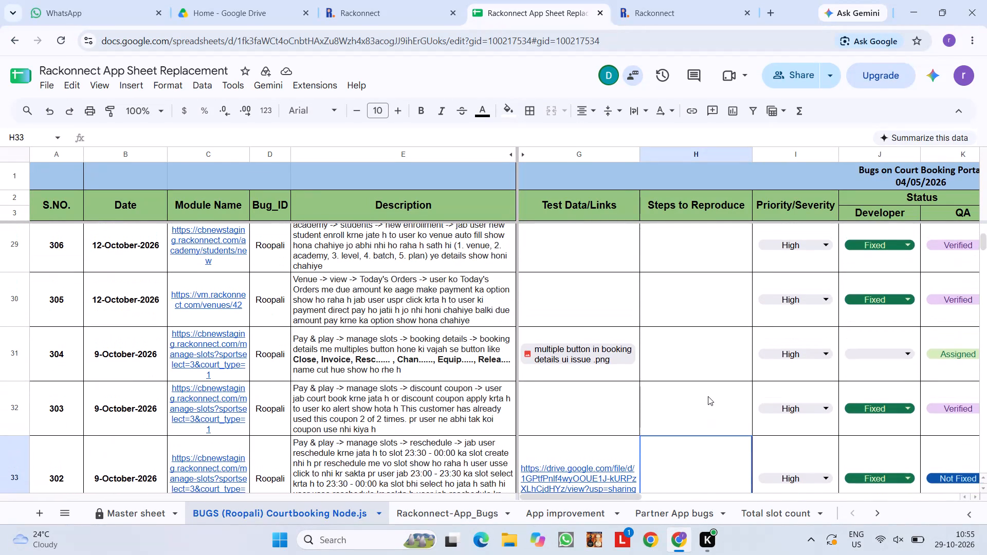
pyautogui.click(712, 349)
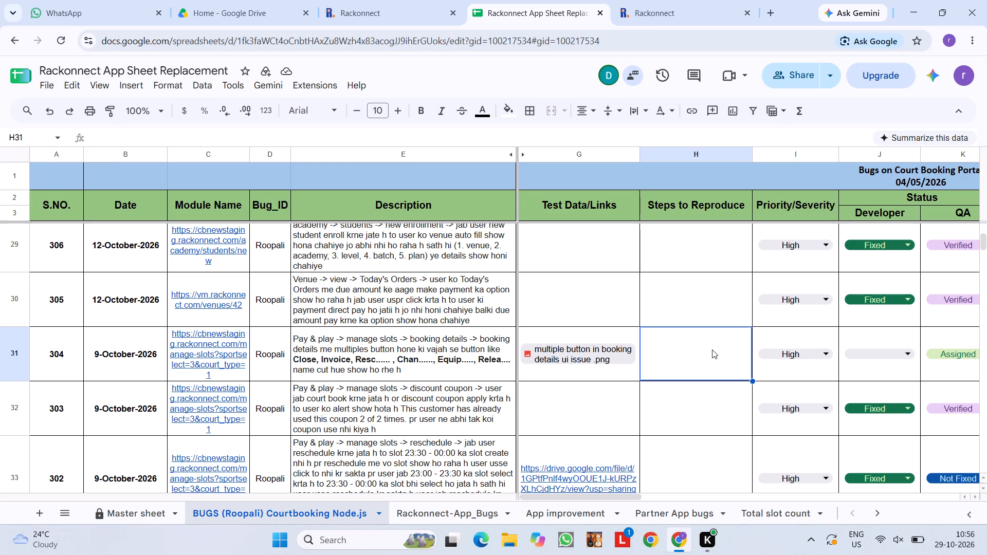
# Check the developer status, QA status and developer remark for bug S.NO. 304.
pyautogui.hscroll(-1, 712, 349)
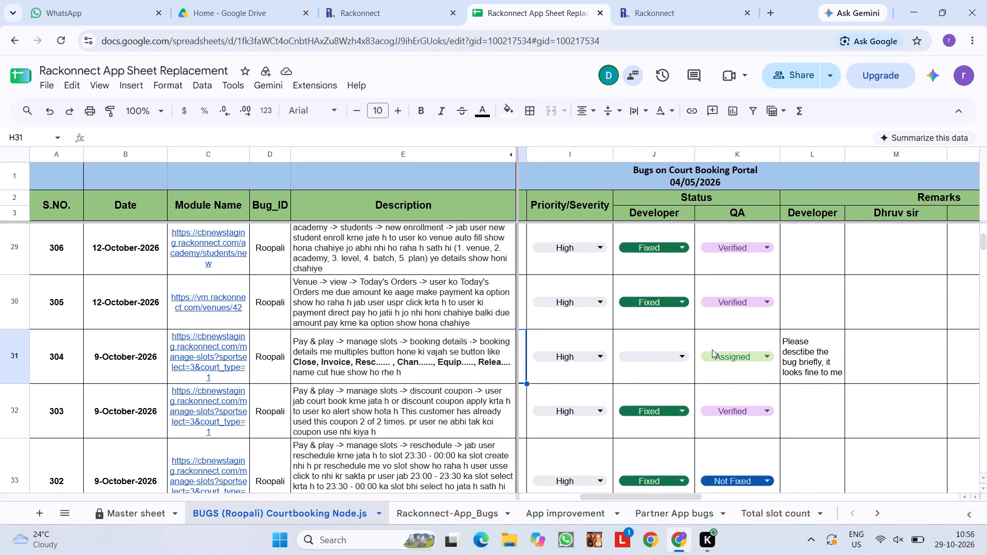
pyautogui.hscroll(-1, 712, 349)
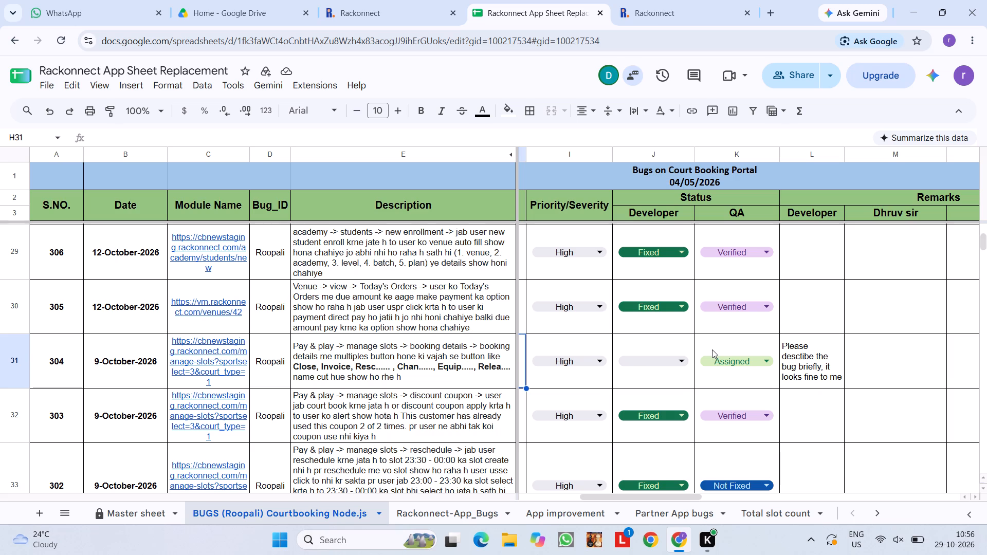
pyautogui.hscroll(5, 712, 349)
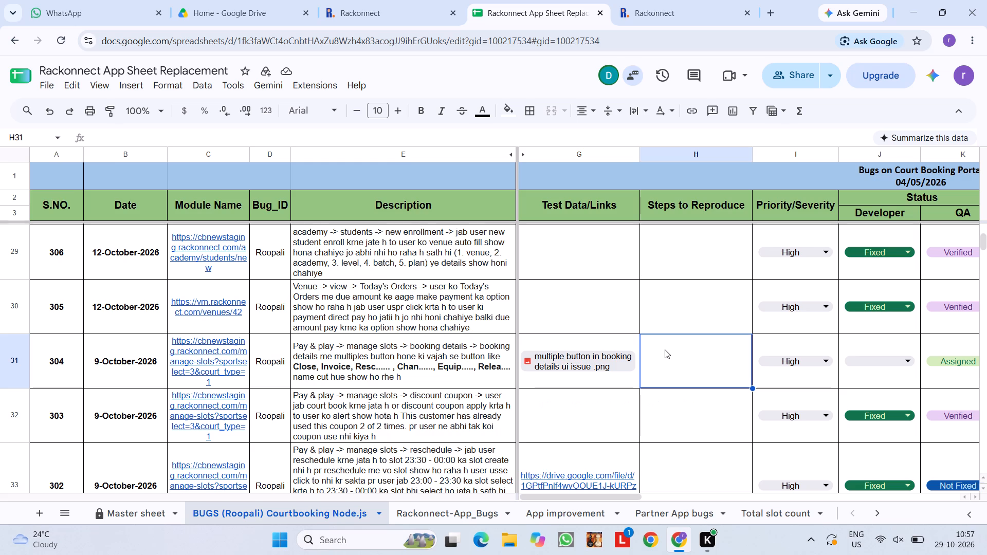
# Go back to the newest court booking bugs at the top of the sheet, from S.NO. 331 down.
pyautogui.scroll(14, 665, 349)
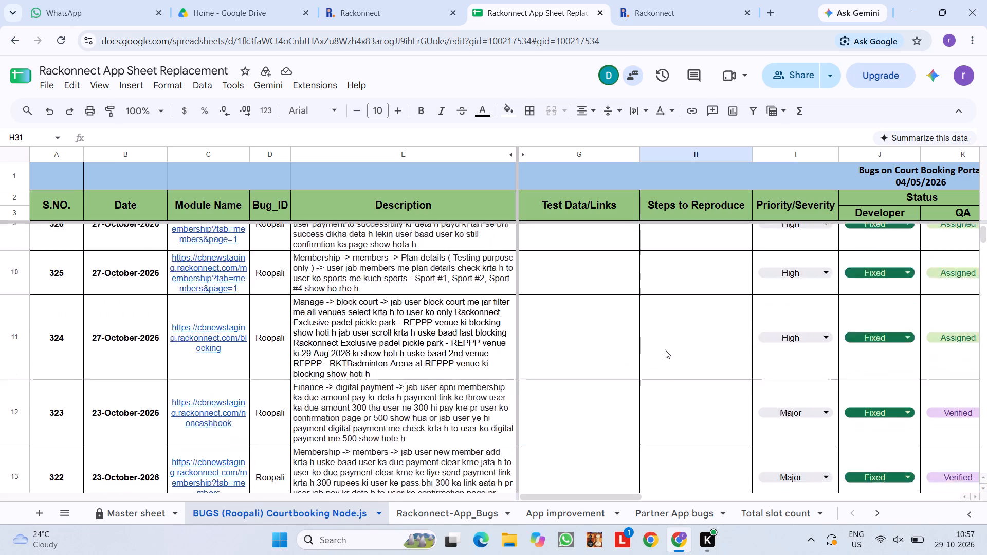
pyautogui.scroll(12, 665, 349)
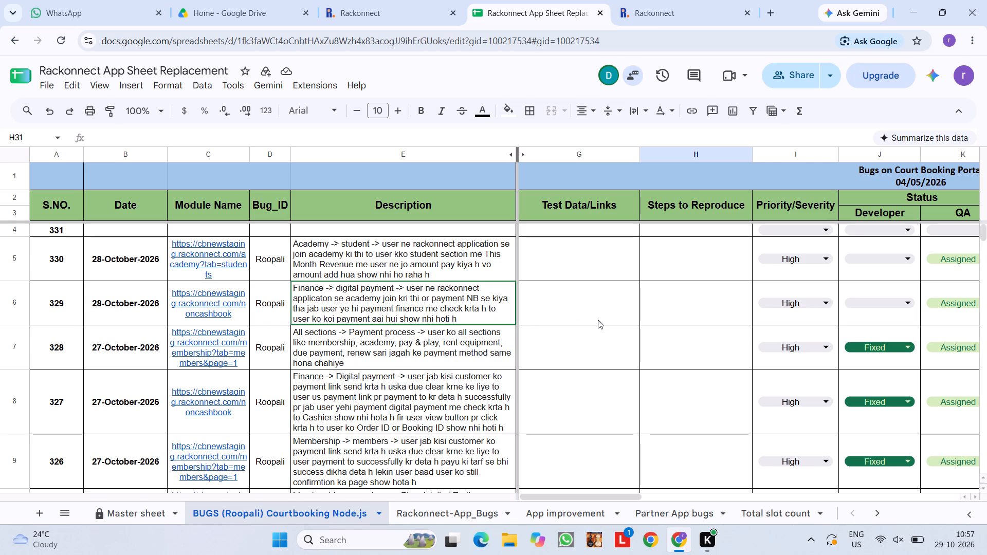
# Check the developer and QA statuses and the remarks for court booking bugs S.NO. 330 to 326.
pyautogui.hscroll(-3, 691, 314)
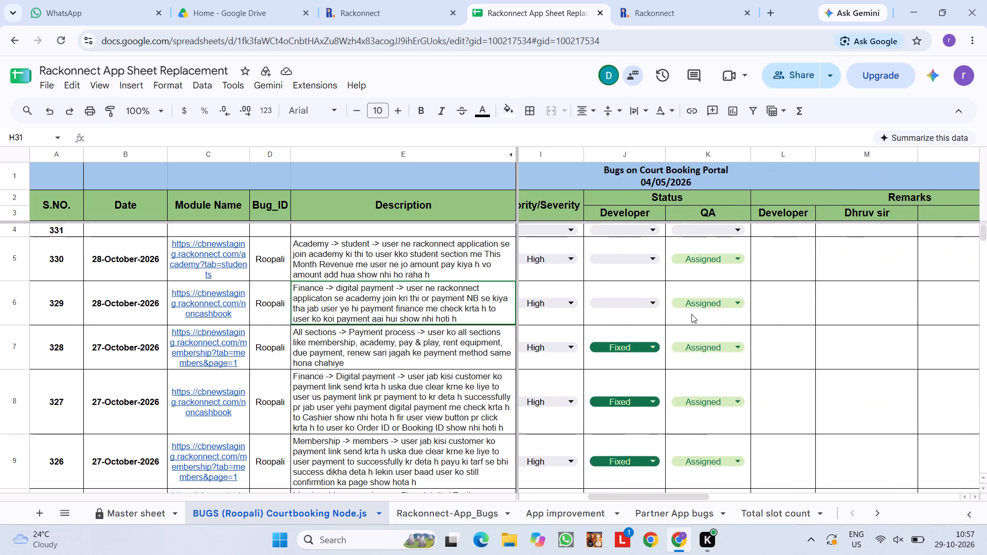
pyautogui.hscroll(3, 691, 314)
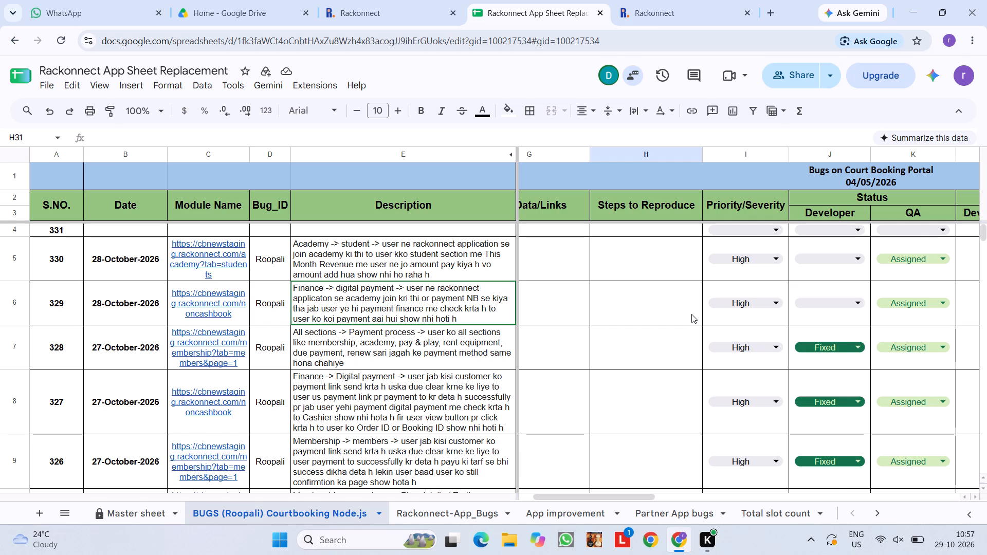
# Switch to the cbnewstaging Rackonnect portal and examine today's Digital Payments under Finance for the Only For Internal Team venue.
pyautogui.click(403, 0)
pyautogui.click(608, 0)
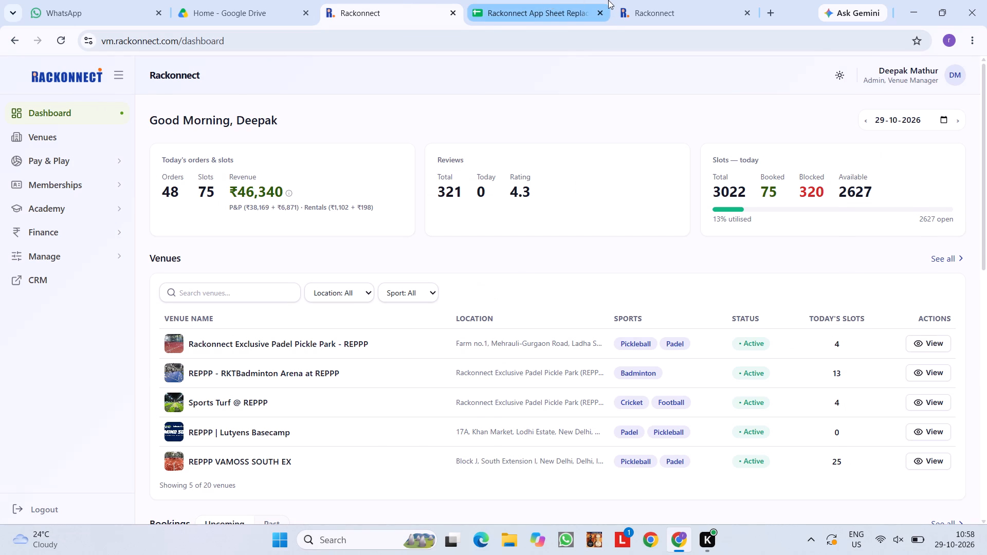
pyautogui.click(636, 3)
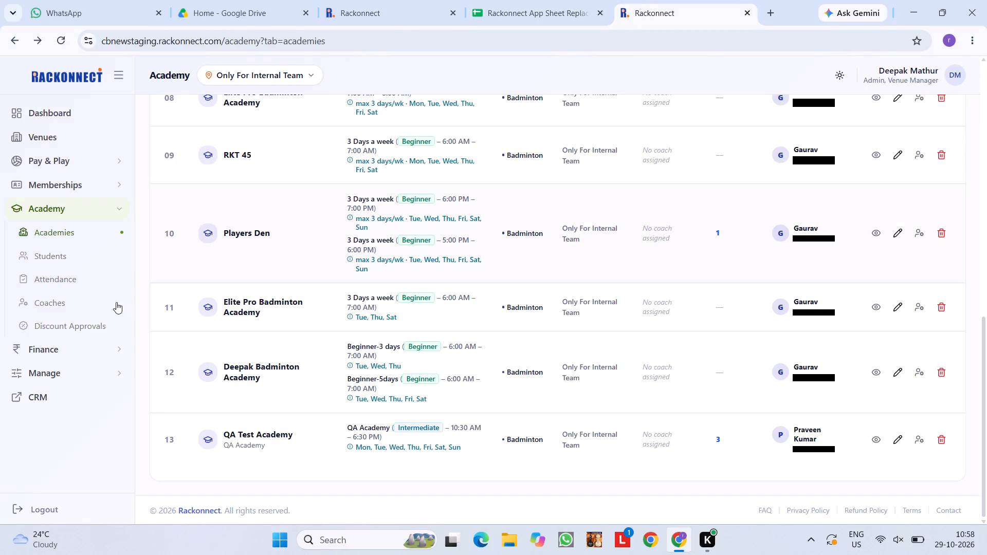
pyautogui.click(83, 340)
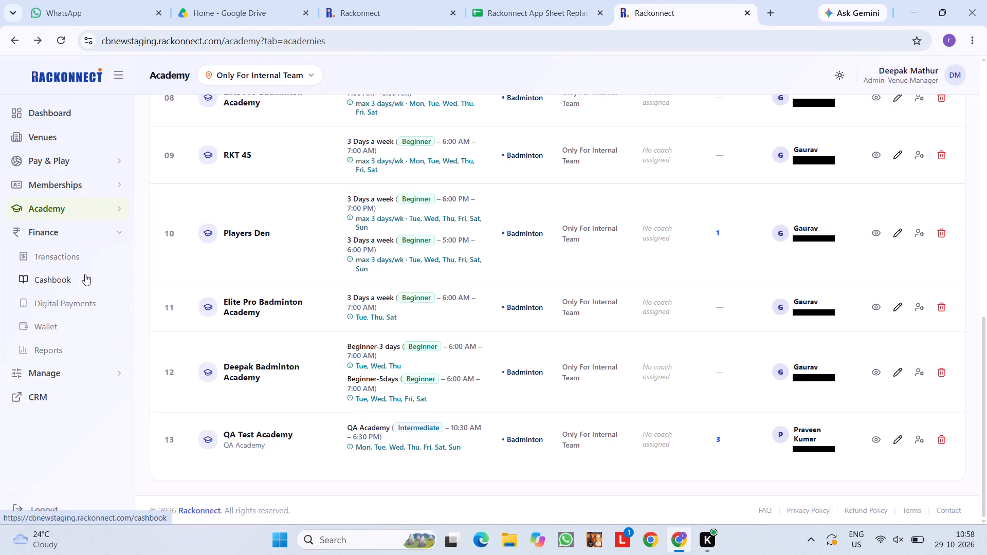
pyautogui.click(85, 264)
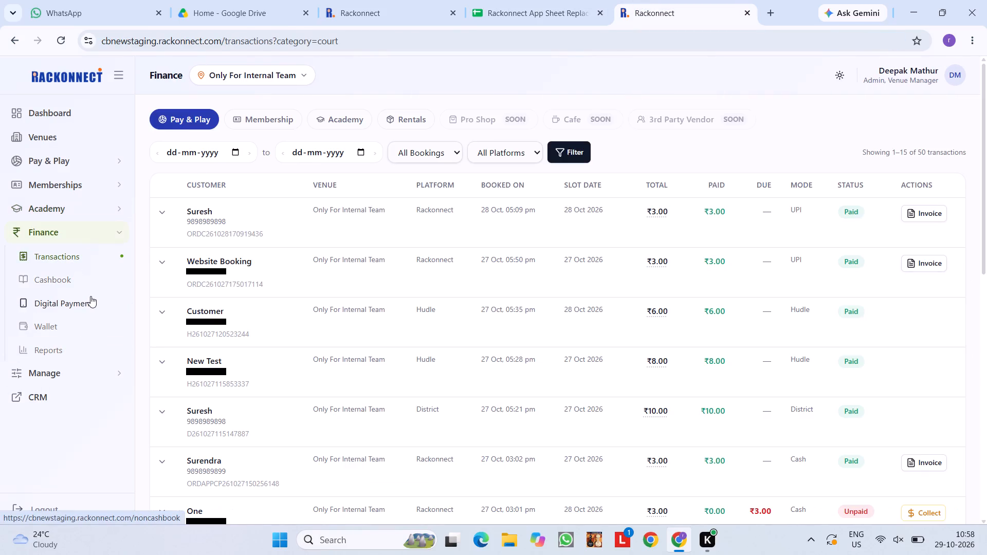
pyautogui.click(90, 296)
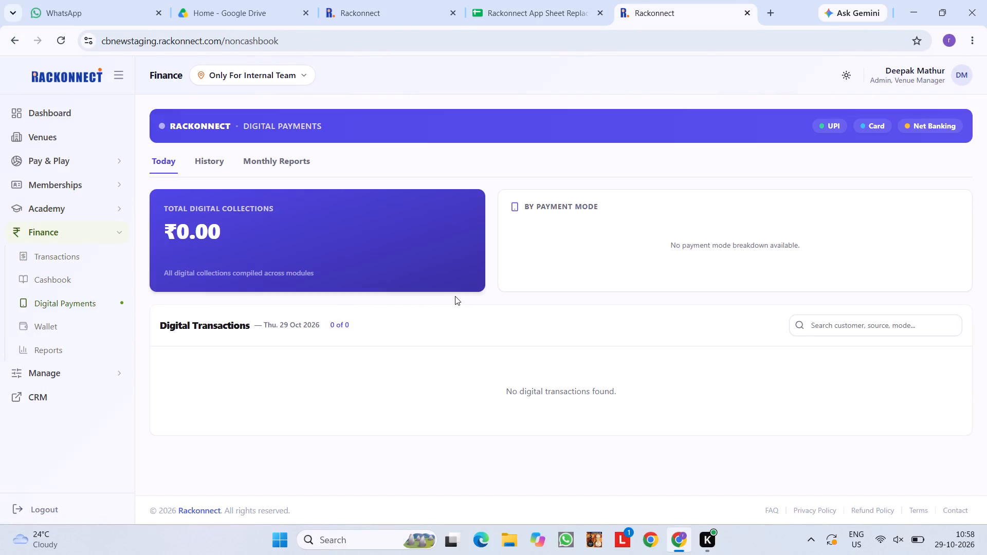
pyautogui.scroll(-4, 455, 296)
# Capture a screen snip of the Digital Payments page, including the address bar, payment summary and Digital Transactions section.
pyautogui.hotkey('shift', 's')
pyautogui.keyDown('shift'); pyautogui.scroll(-1, 455, 296); pyautogui.keyUp('shift')
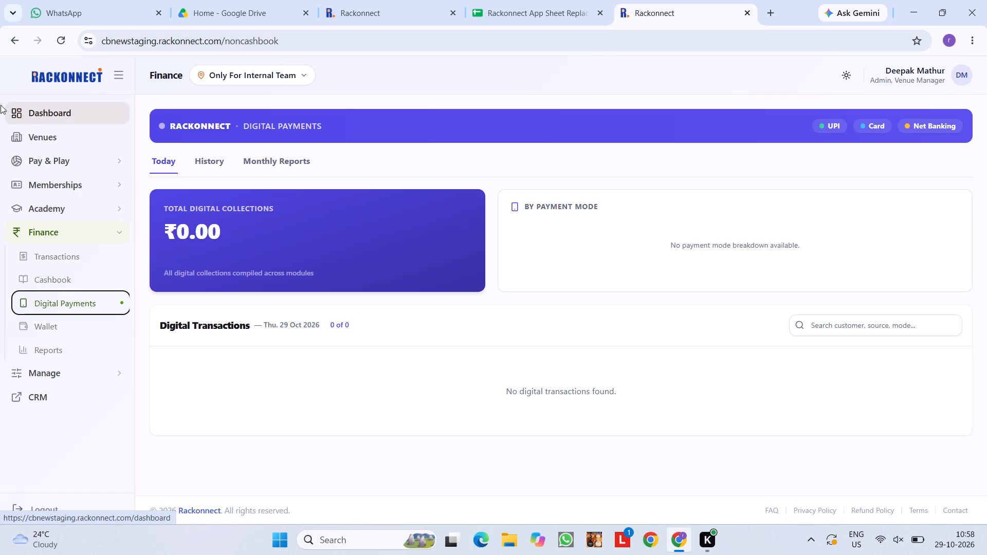
pyautogui.press('shift+super+s')
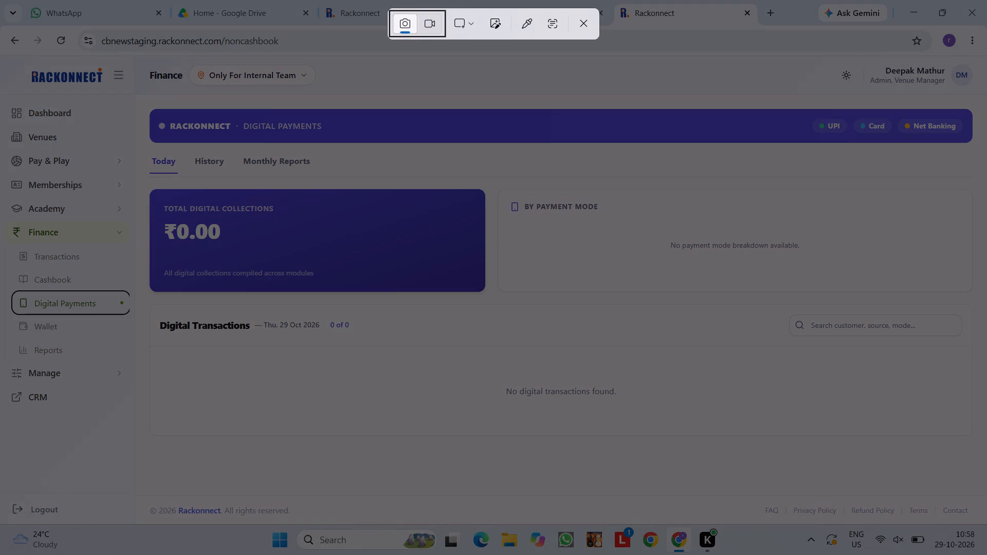
pyautogui.moveTo(0, 22); pyautogui.dragTo(601, 265)
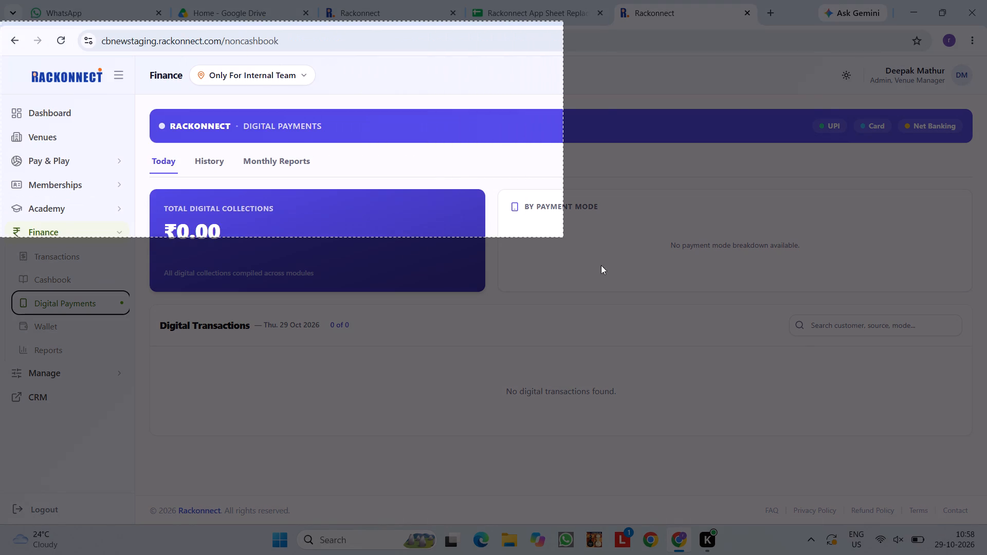
pyautogui.moveTo(601, 265); pyautogui.dragTo(982, 497)
pyautogui.hscroll(1, 647, 272)
pyautogui.scroll(1, 986, 422)
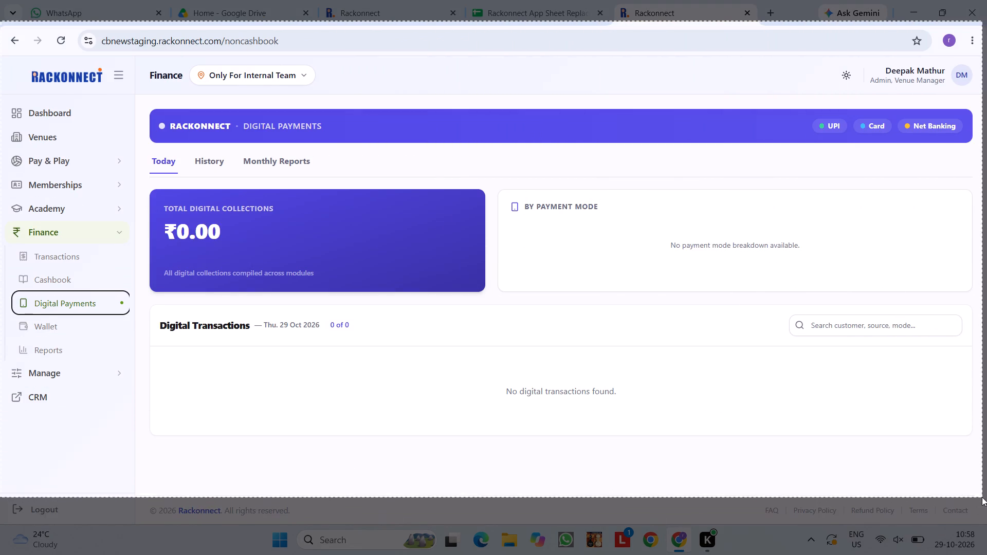
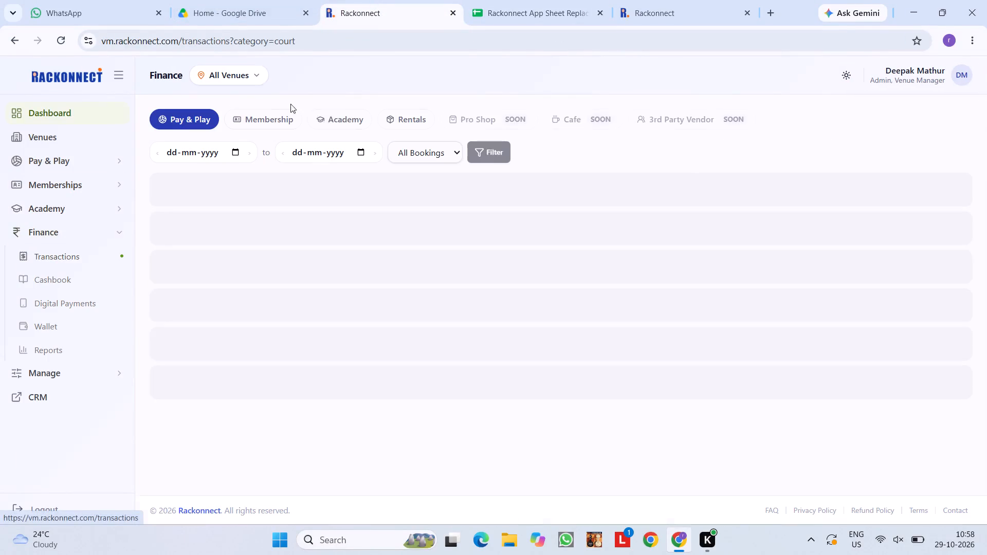
# Examine the Academy transactions in the vm portal's Finance section for the Only For Internal Team venue, and again for All Venues.
pyautogui.click(354, 118)
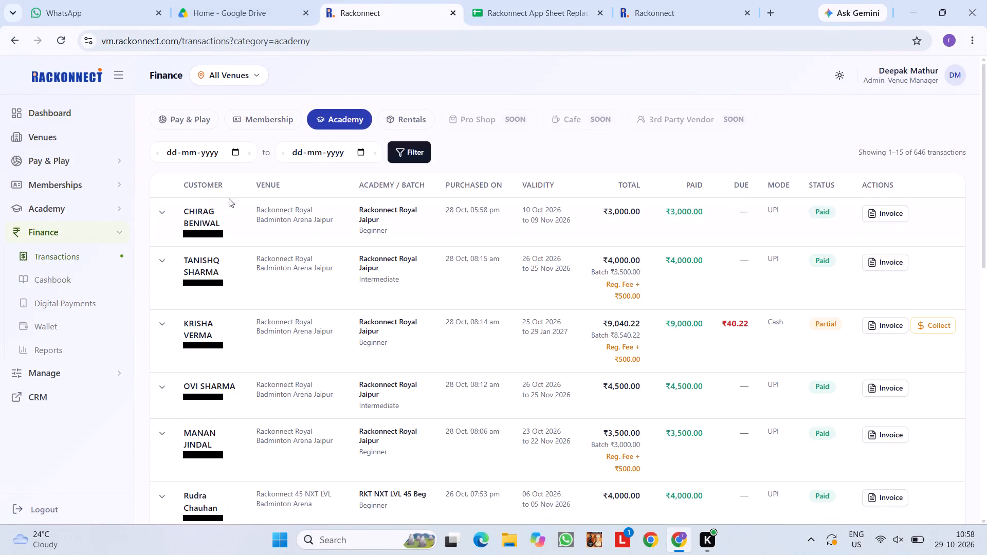
pyautogui.click(242, 79)
pyautogui.scroll(-7, 239, 175)
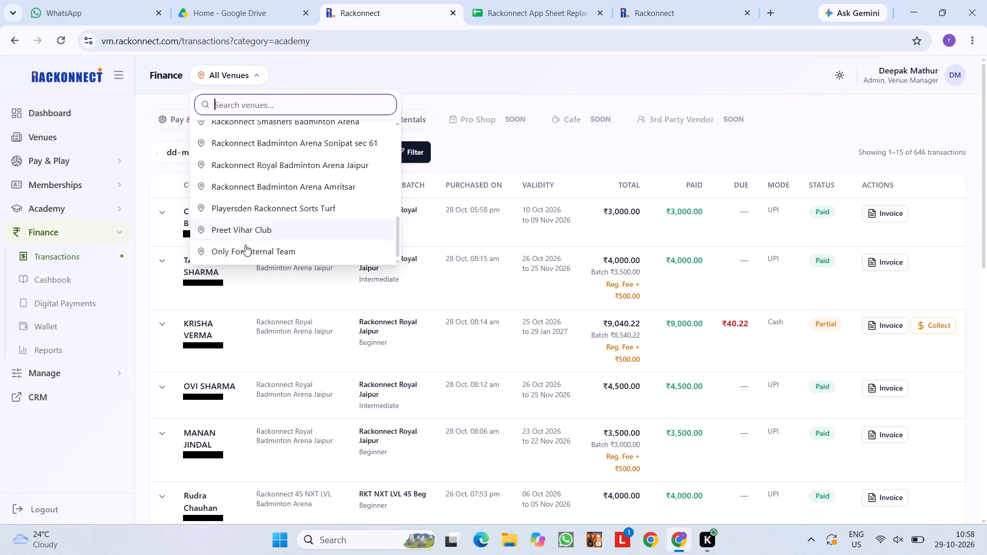
pyautogui.click(245, 249)
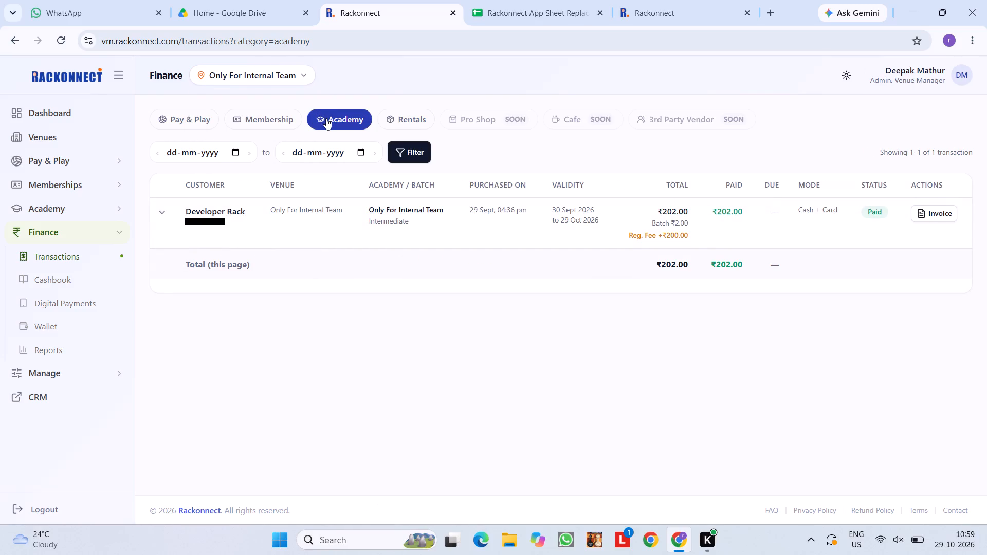
pyautogui.click(272, 73)
pyautogui.click(272, 129)
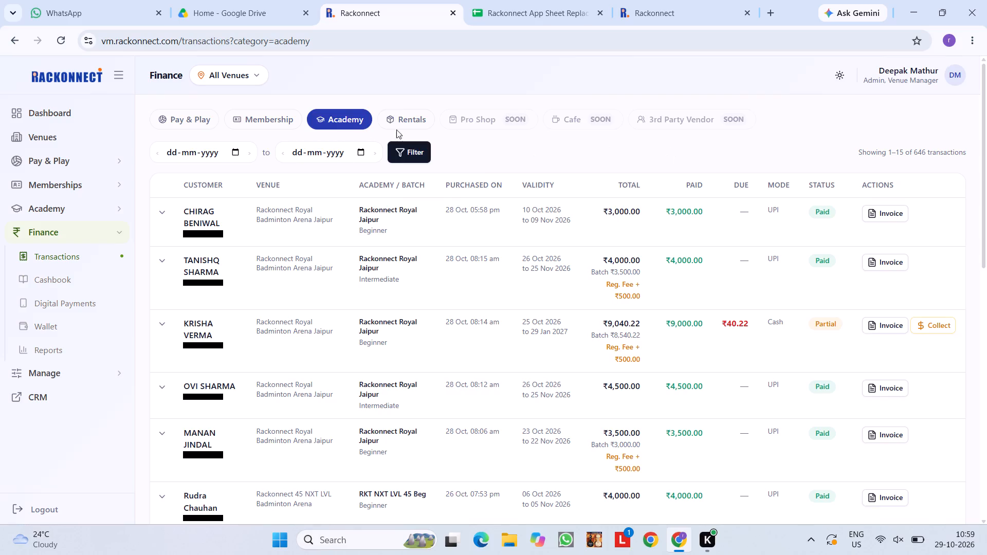
pyautogui.hscroll(1, 352, 271)
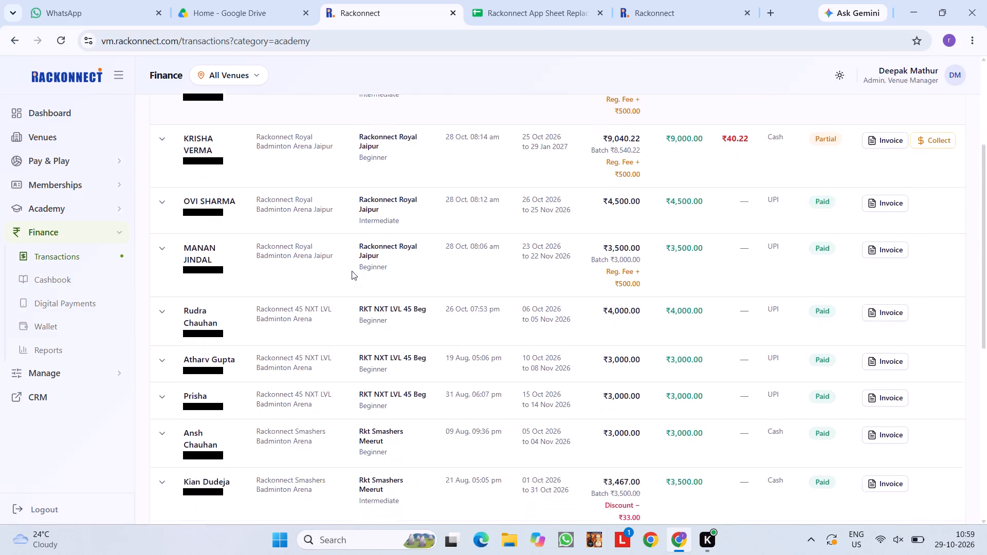
pyautogui.hscroll(1, 352, 271)
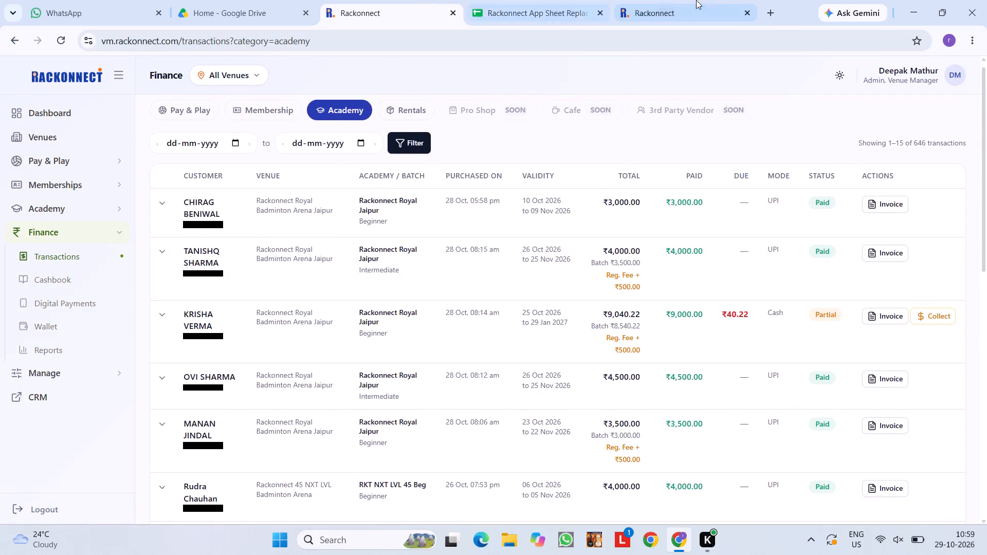
# Switch to the cbnewstaging portal and expand the details of the 28 Oct Players Den purchase in the Academy transactions.
pyautogui.click(706, 0)
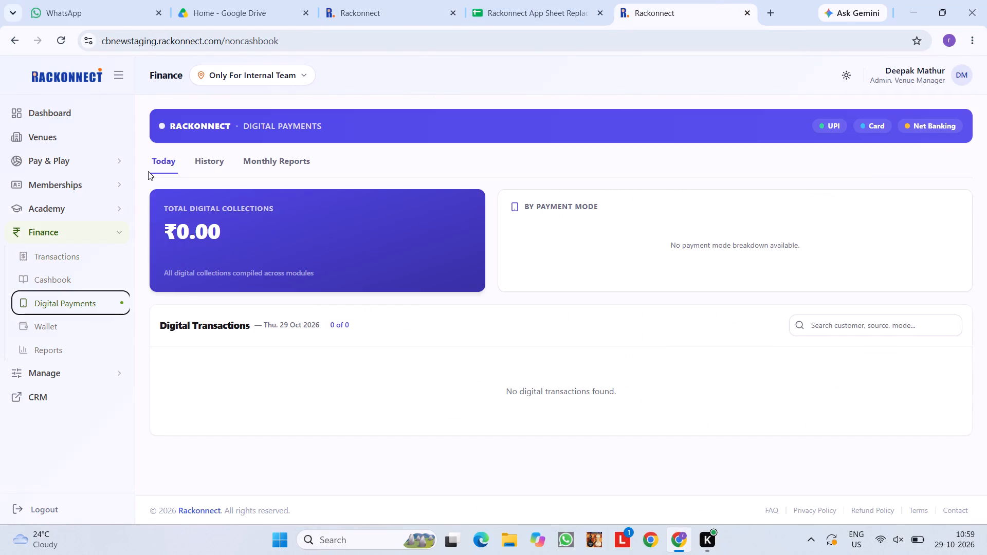
pyautogui.click(55, 201)
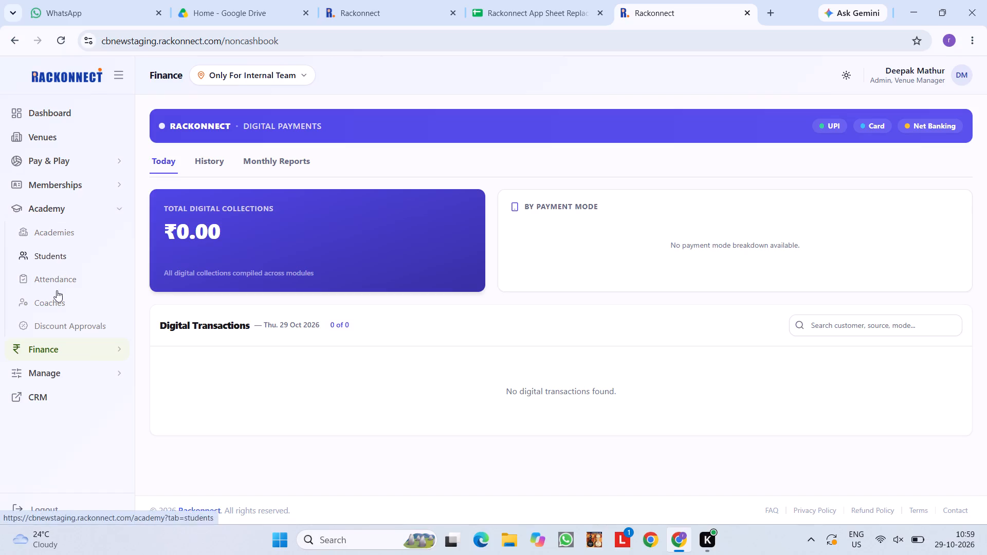
pyautogui.click(52, 349)
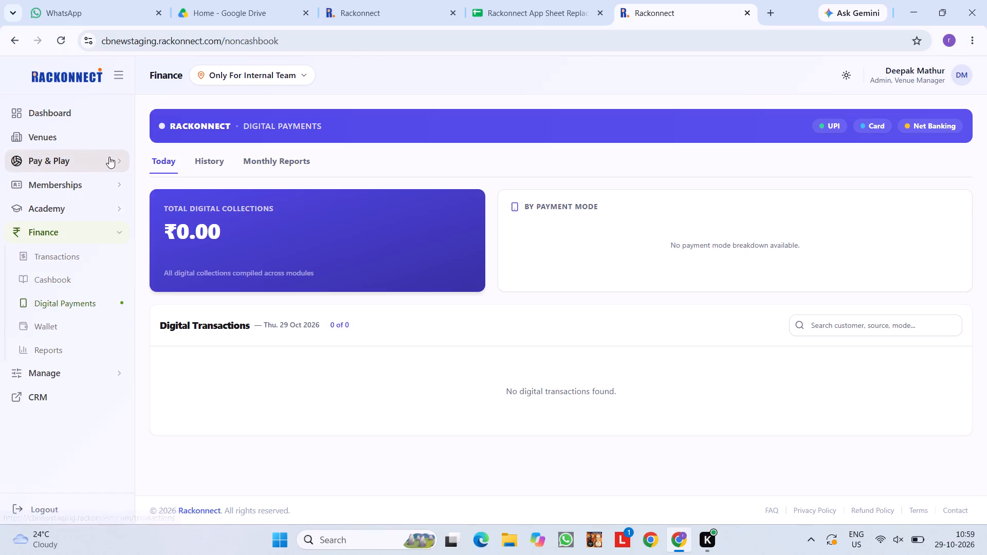
pyautogui.click(78, 249)
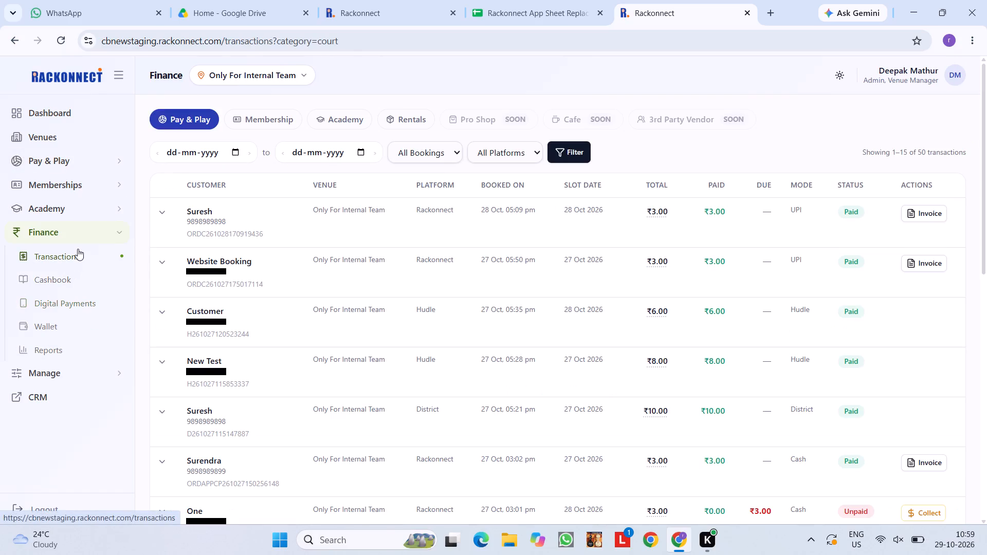
pyautogui.click(350, 114)
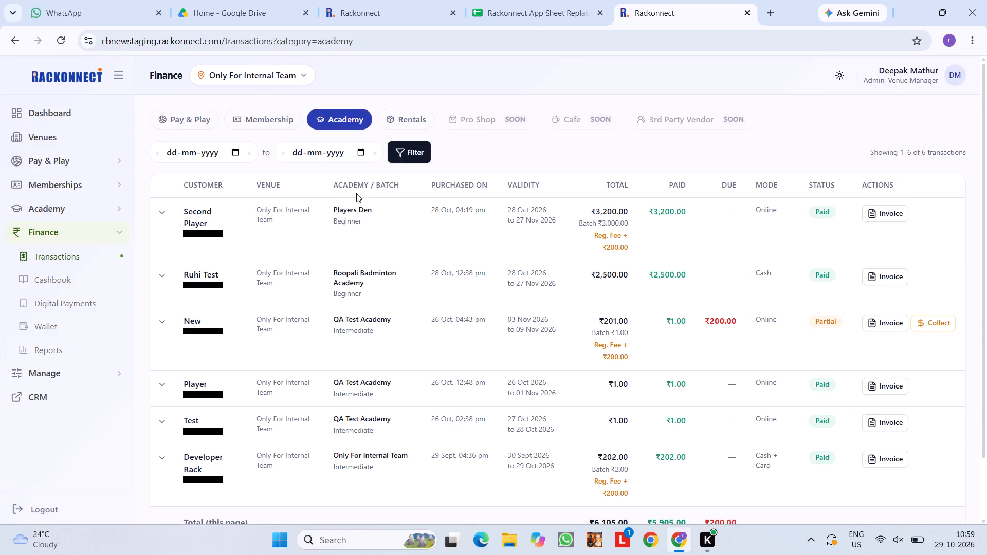
pyautogui.click(166, 212)
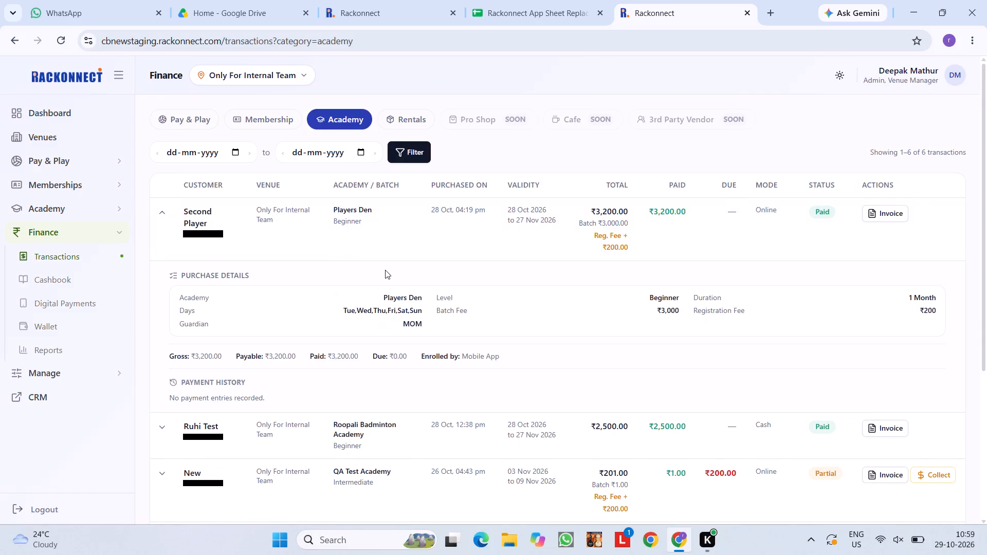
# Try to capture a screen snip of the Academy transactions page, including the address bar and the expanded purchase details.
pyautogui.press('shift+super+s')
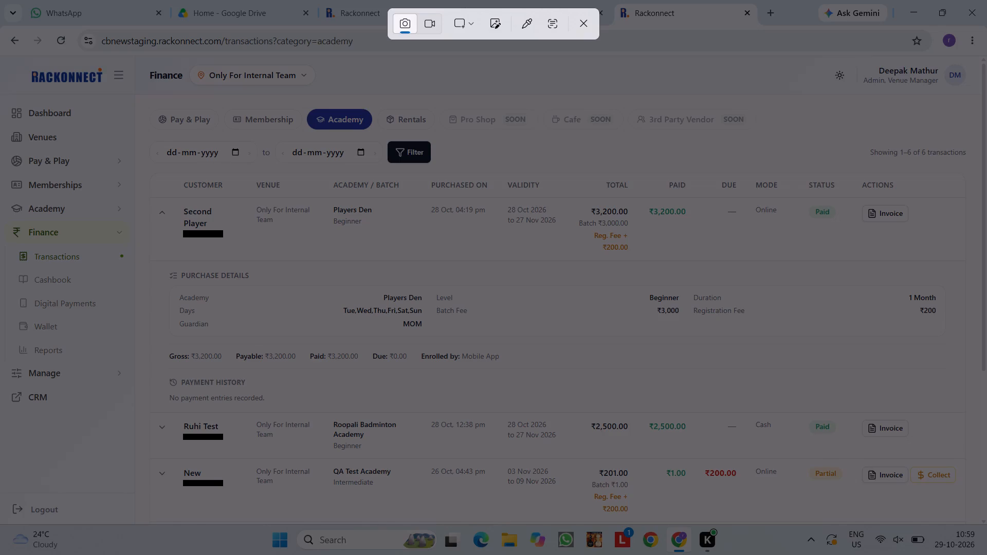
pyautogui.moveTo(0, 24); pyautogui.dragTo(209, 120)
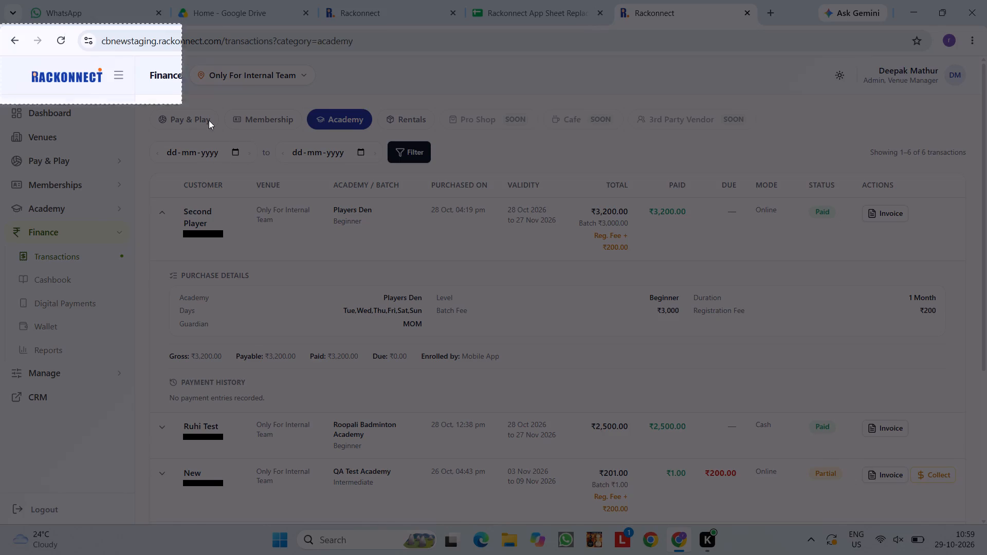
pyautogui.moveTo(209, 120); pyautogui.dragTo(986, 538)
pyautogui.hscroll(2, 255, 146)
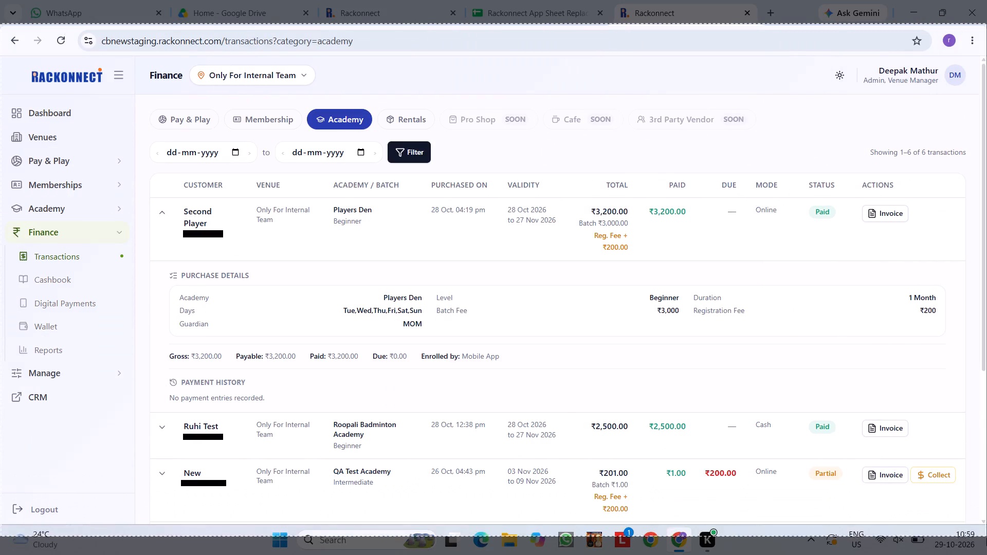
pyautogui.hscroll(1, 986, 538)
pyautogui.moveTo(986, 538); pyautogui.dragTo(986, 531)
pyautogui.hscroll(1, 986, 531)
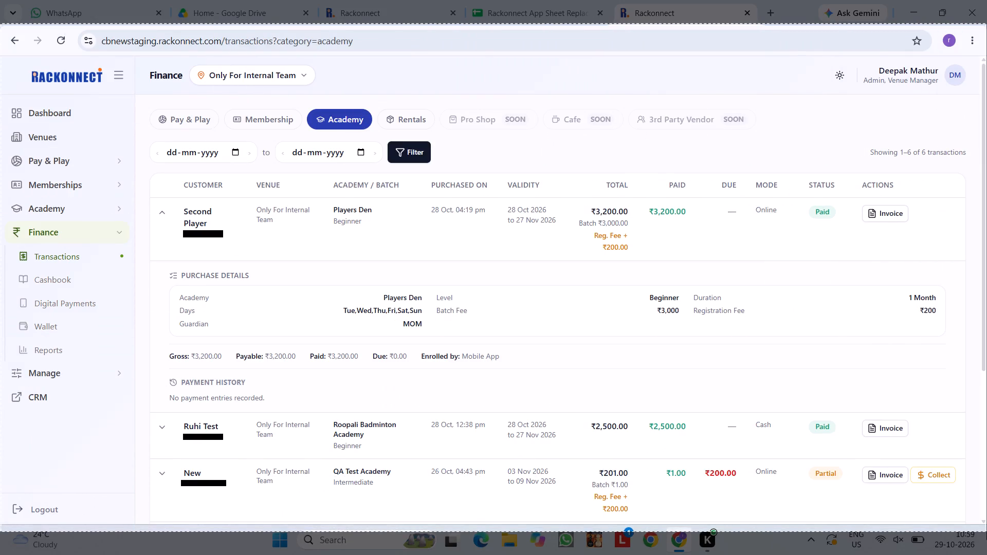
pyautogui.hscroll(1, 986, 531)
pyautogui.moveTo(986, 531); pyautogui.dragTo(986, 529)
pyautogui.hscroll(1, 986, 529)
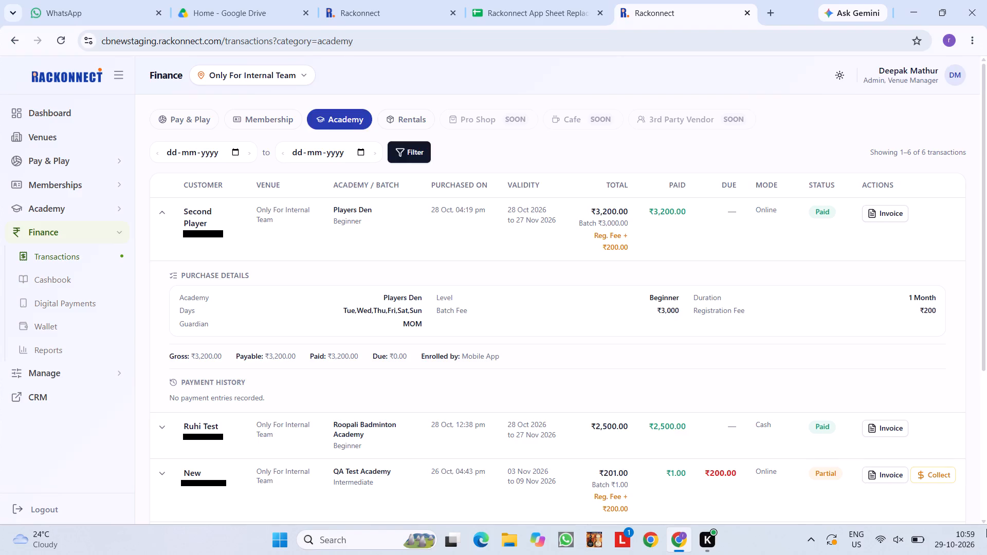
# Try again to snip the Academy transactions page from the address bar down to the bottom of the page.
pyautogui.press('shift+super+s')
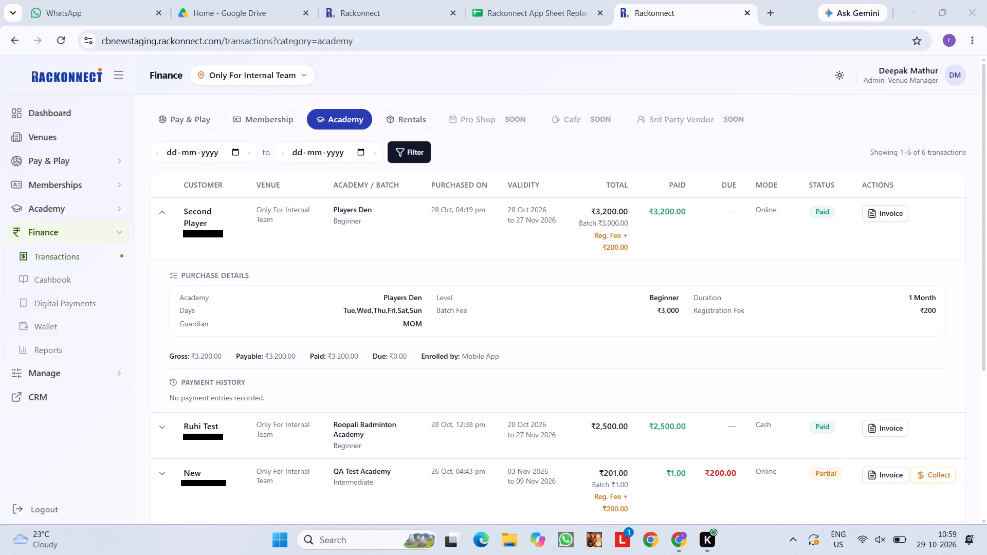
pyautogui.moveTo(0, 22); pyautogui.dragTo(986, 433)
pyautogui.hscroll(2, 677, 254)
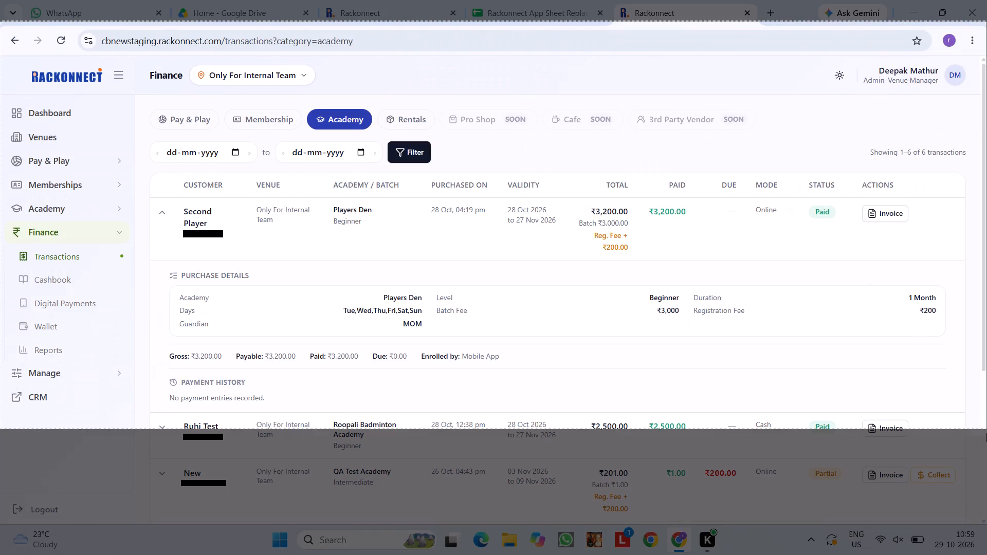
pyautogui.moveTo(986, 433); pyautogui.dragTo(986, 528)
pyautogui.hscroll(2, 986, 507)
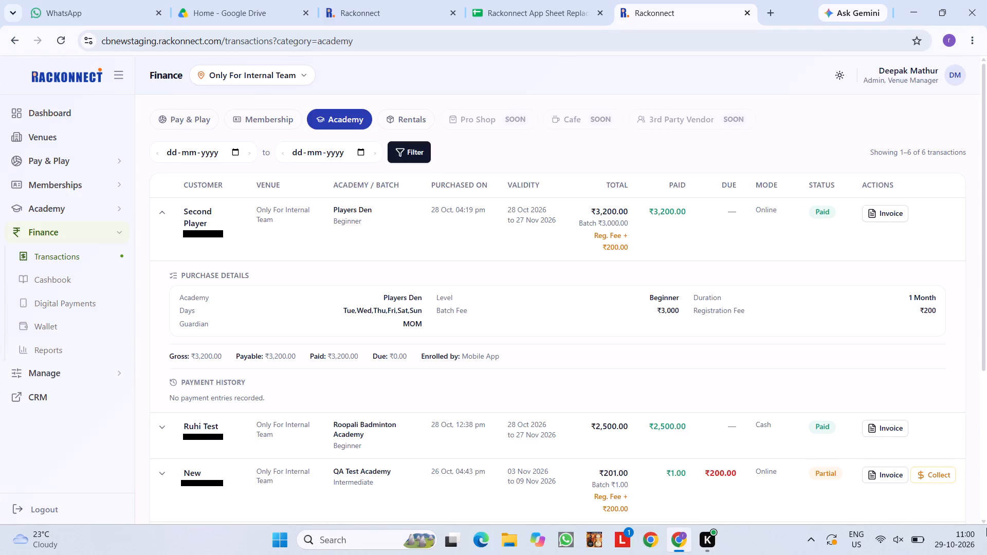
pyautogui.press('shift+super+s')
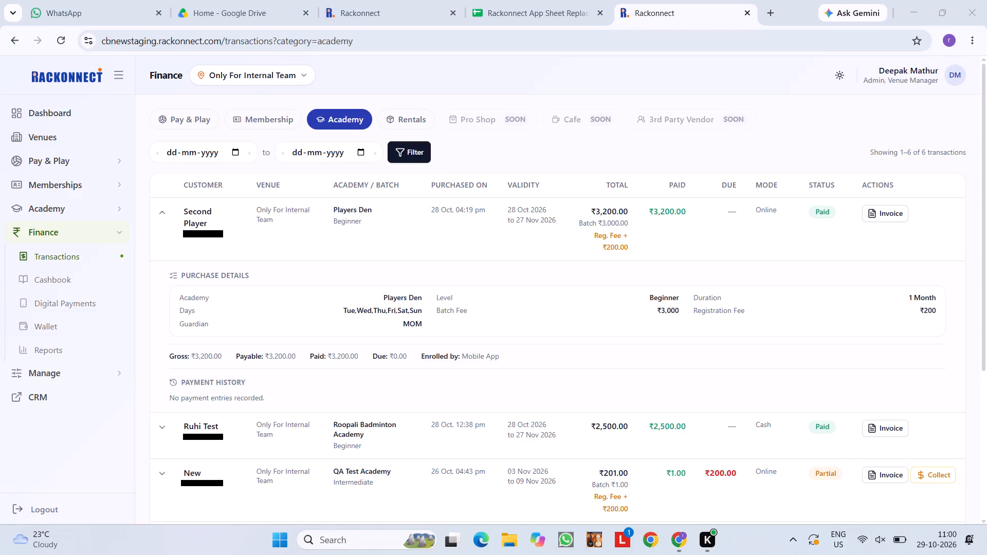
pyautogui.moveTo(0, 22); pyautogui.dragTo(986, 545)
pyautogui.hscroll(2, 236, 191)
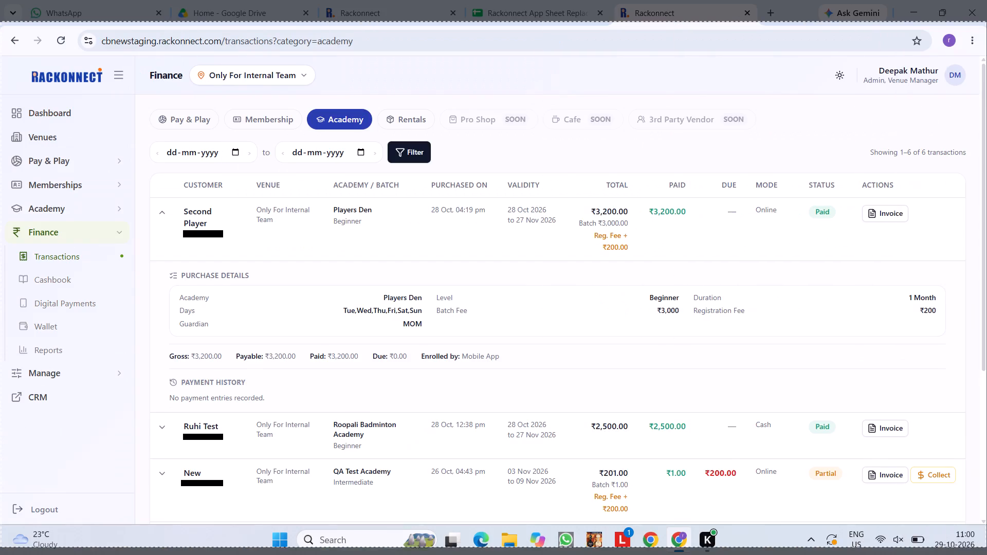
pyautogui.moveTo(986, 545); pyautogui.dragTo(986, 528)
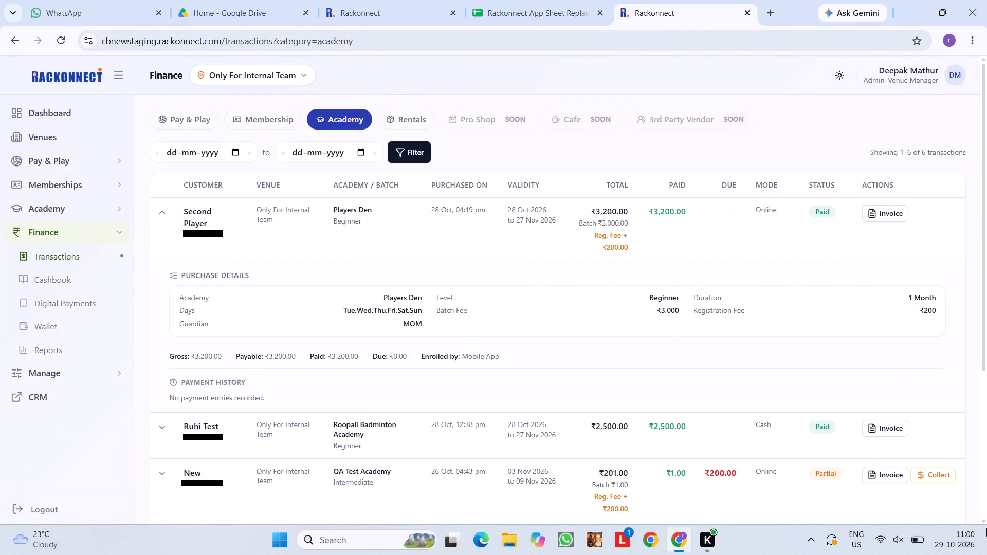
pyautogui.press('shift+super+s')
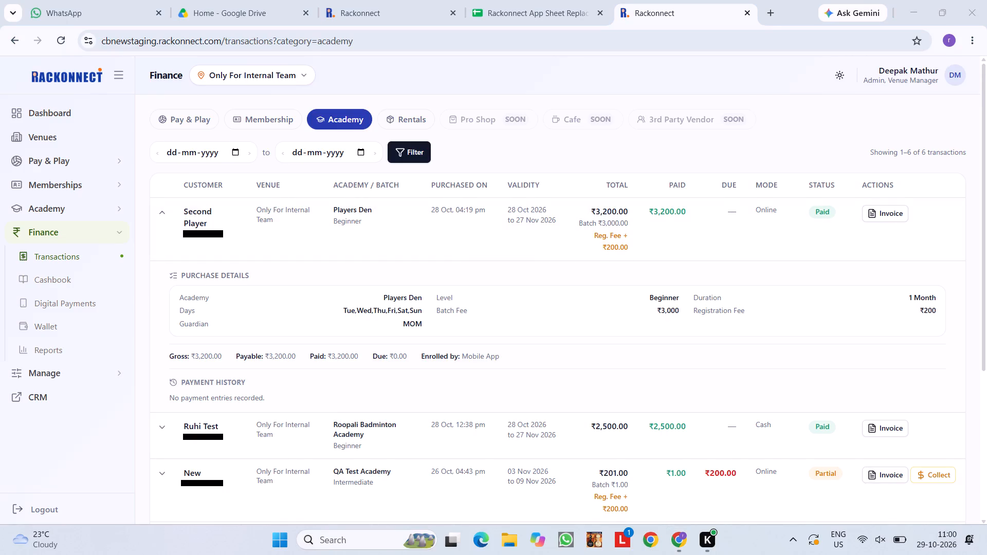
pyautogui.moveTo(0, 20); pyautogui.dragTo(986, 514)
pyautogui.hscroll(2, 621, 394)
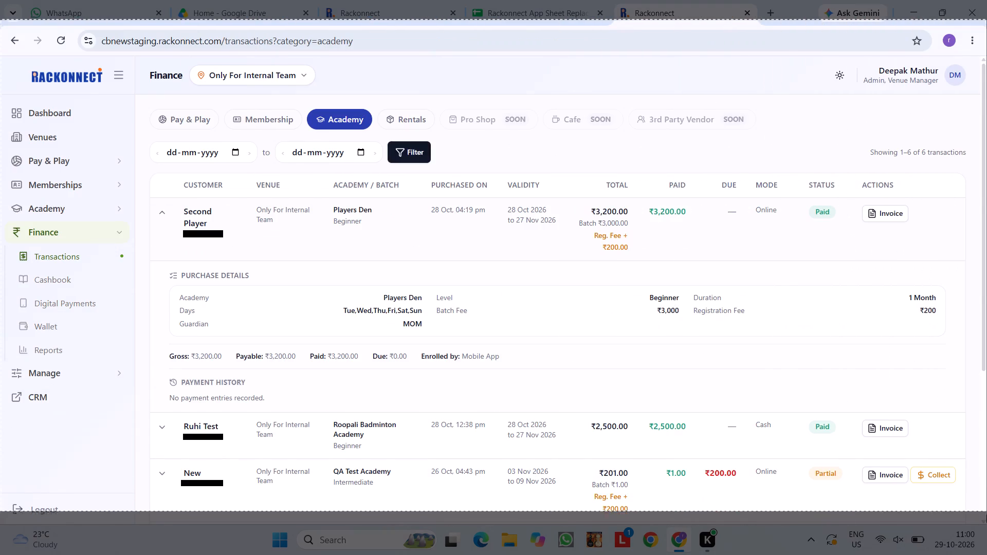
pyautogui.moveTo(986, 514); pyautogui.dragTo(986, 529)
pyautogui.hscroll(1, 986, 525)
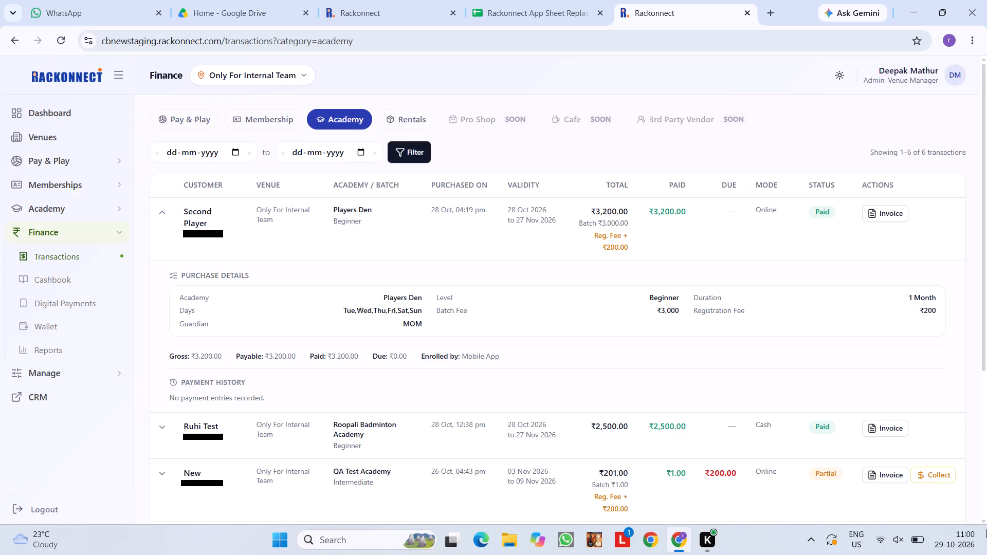
# Capture a screen snip of the Academy transactions page, including the address bar, expanded purchase details and payment history.
pyautogui.press('shift+super+s')
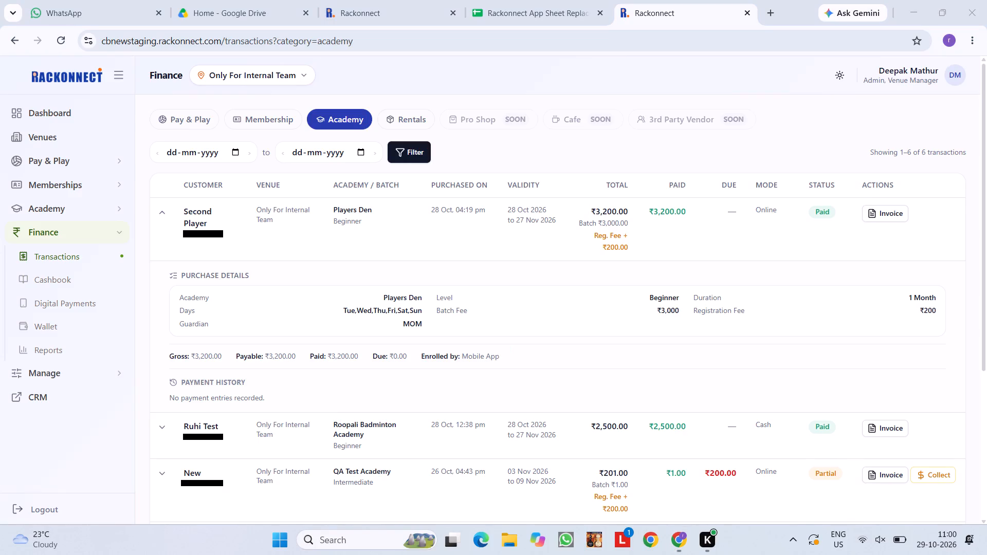
pyautogui.moveTo(0, 24); pyautogui.dragTo(986, 523)
pyautogui.hscroll(2, 986, 432)
pyautogui.hscroll(1, 986, 526)
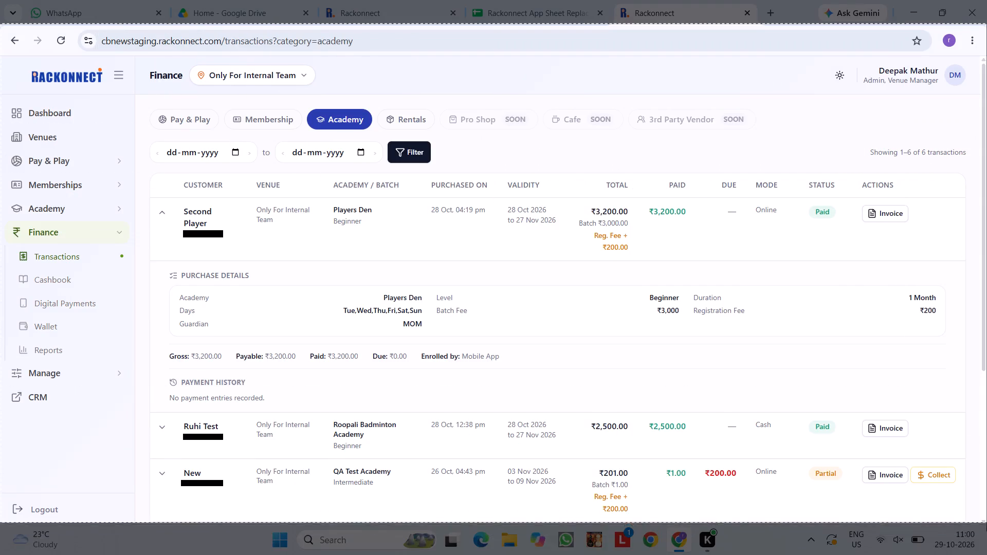
pyautogui.moveTo(986, 523); pyautogui.dragTo(986, 529)
pyautogui.hscroll(1, 986, 523)
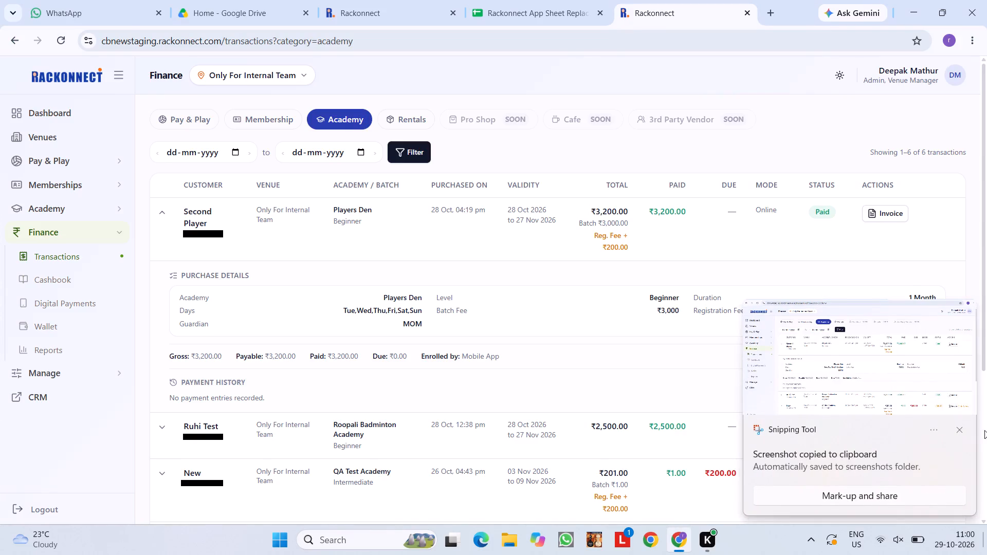
# Open the captured snip for markup and draw a red rectangle around the Players Den transaction, from the column headings to Payment History.
pyautogui.click(823, 359)
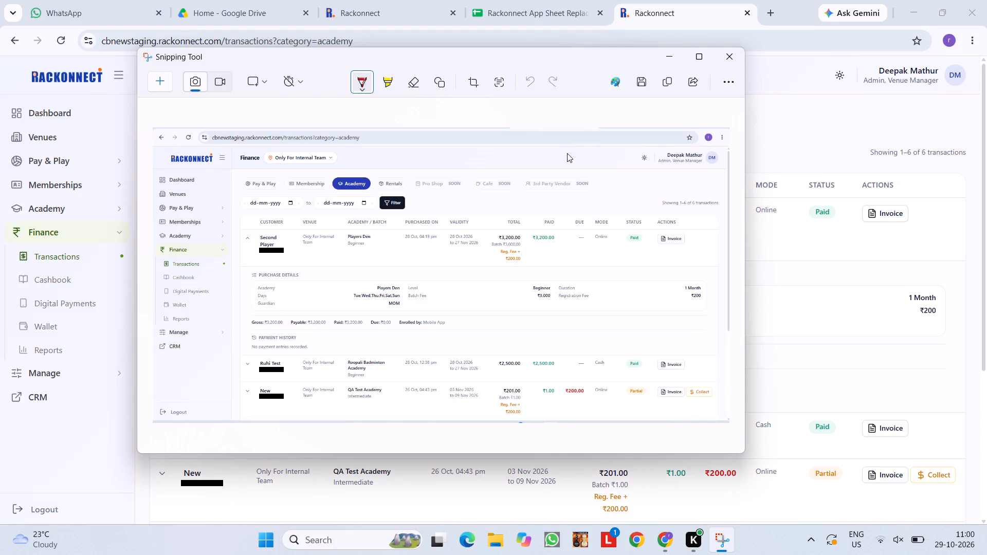
pyautogui.click(442, 89)
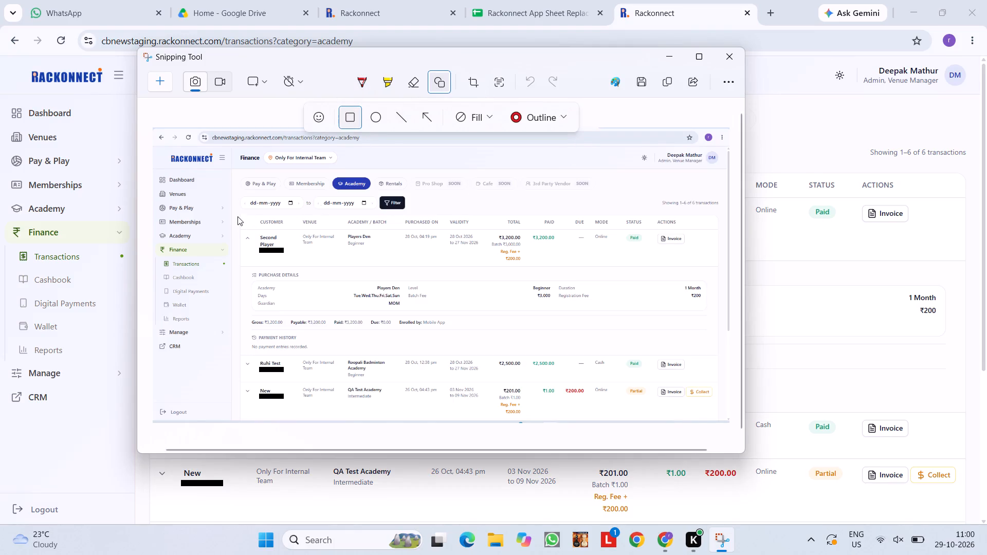
pyautogui.moveTo(239, 212); pyautogui.dragTo(735, 342)
pyautogui.hscroll(1, 395, 271)
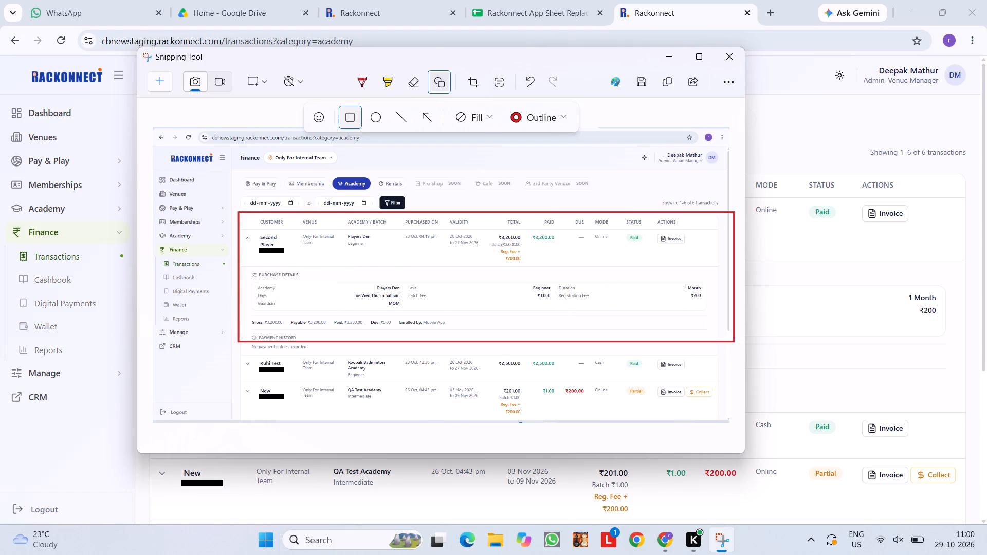
pyautogui.moveTo(735, 342); pyautogui.dragTo(732, 354)
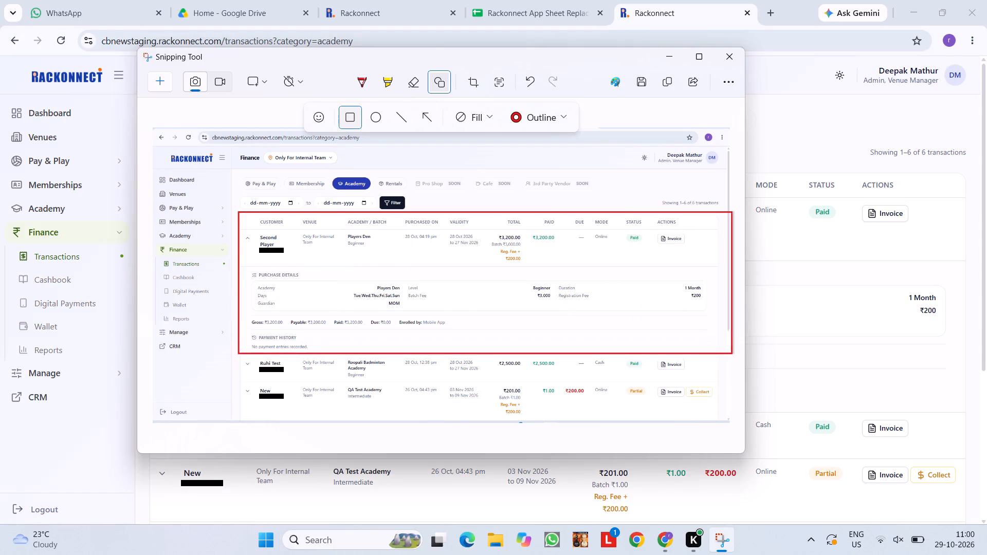
pyautogui.moveTo(732, 354); pyautogui.dragTo(725, 354)
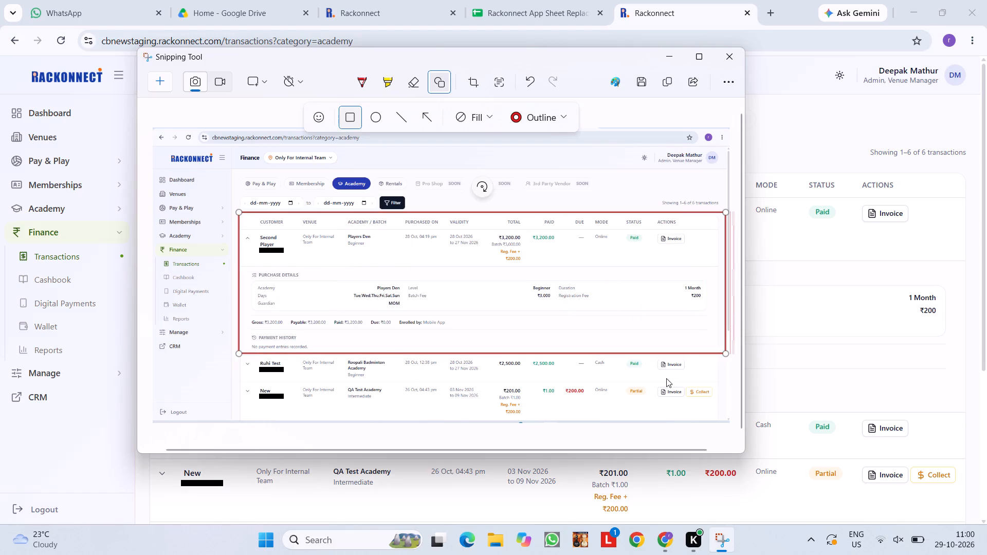
pyautogui.click(386, 332)
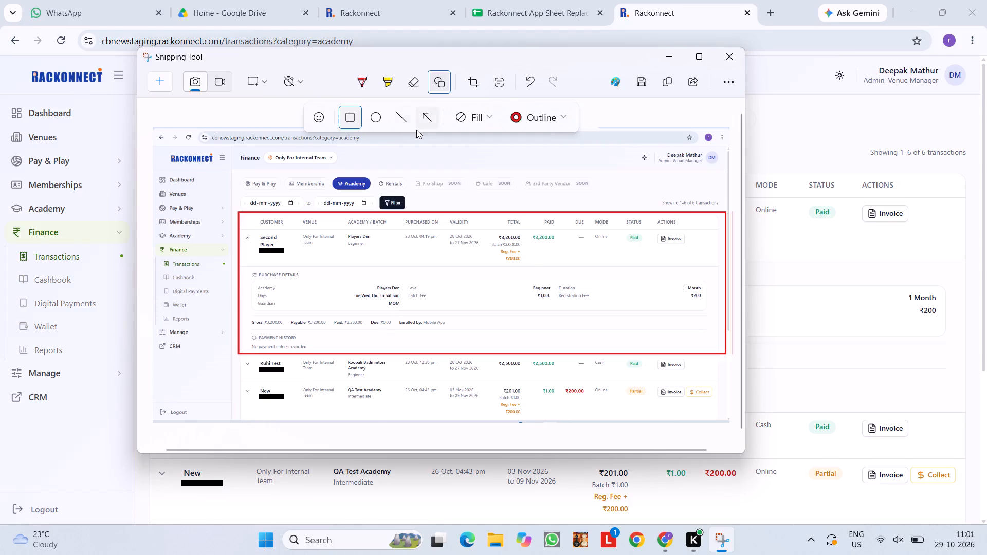
# Add red arrows to the snip pointing at the ₹3,200.00 paid amount, the Online mode and the Payment History section.
pyautogui.click(421, 123)
pyautogui.moveTo(588, 275); pyautogui.dragTo(556, 247)
pyautogui.click(542, 249)
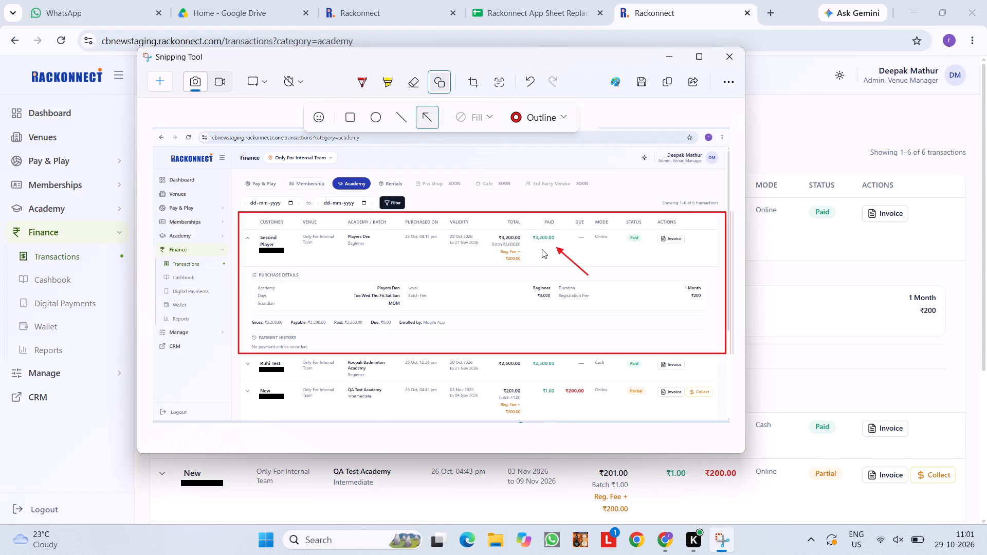
pyautogui.moveTo(597, 270); pyautogui.dragTo(599, 243)
pyautogui.click(616, 253)
pyautogui.moveTo(358, 344); pyautogui.dragTo(313, 342)
pyautogui.moveTo(313, 342); pyautogui.dragTo(314, 342)
pyautogui.click(386, 340)
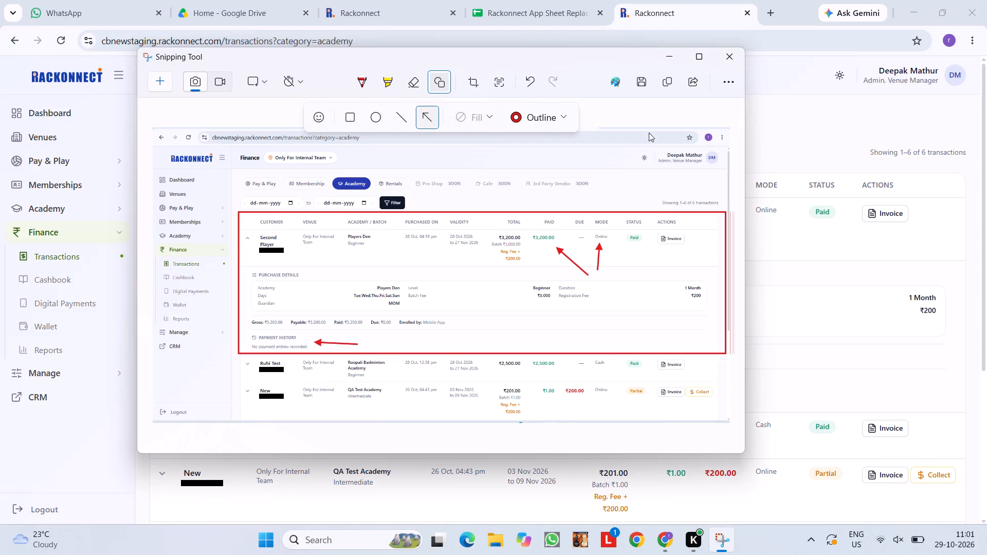
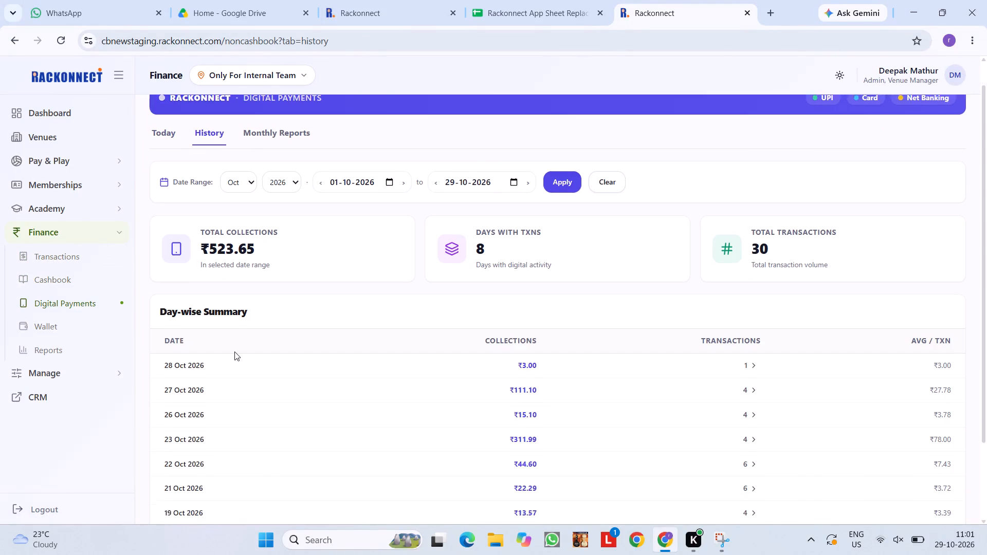
# Expand the 28 Oct 2026 transactions in the Digital Payments Day-wise Summary.
pyautogui.scroll(-1, 234, 351)
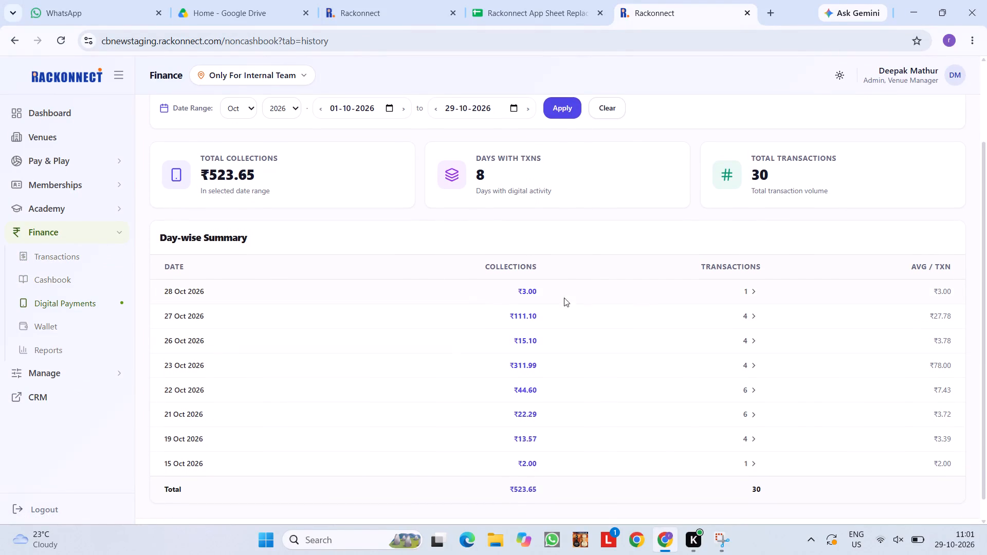
pyautogui.click(748, 290)
pyautogui.scroll(-1, 655, 322)
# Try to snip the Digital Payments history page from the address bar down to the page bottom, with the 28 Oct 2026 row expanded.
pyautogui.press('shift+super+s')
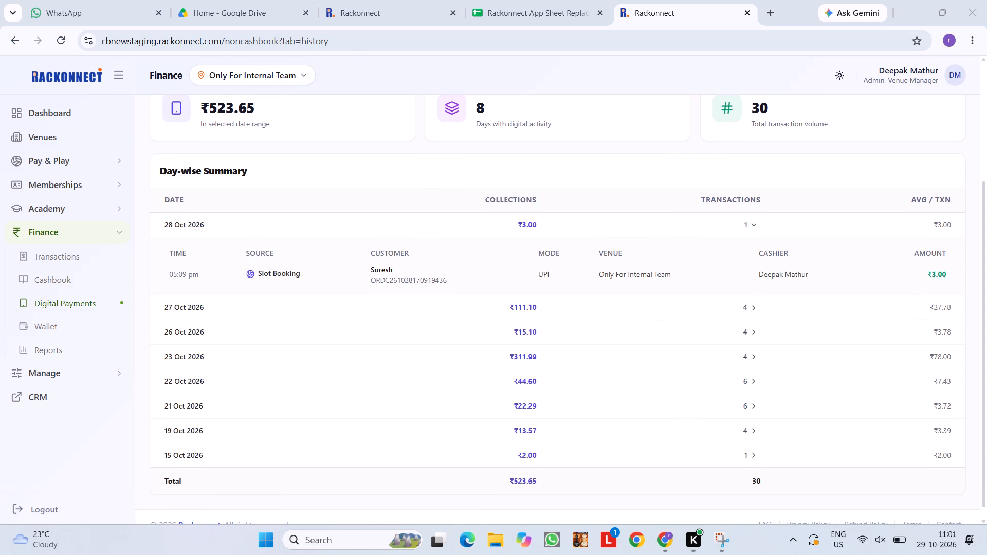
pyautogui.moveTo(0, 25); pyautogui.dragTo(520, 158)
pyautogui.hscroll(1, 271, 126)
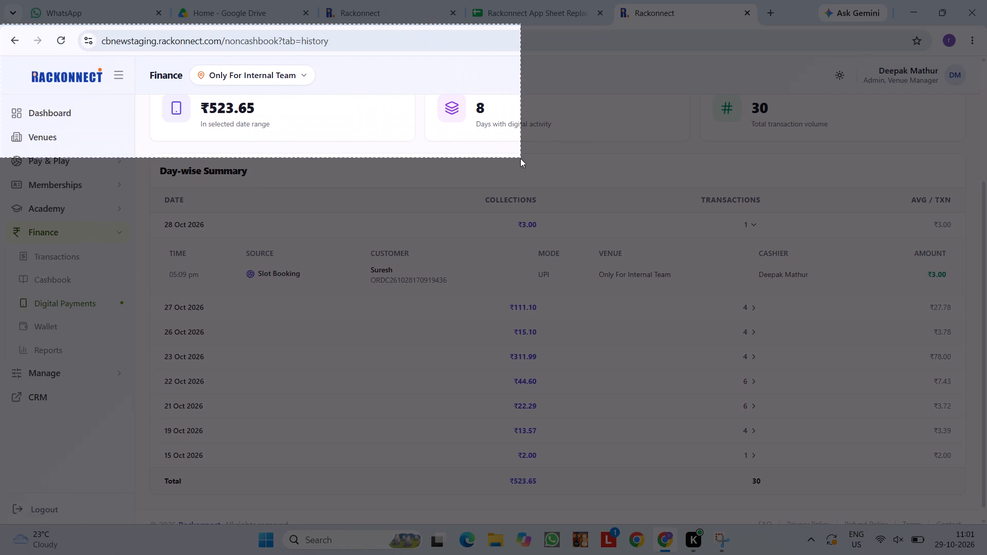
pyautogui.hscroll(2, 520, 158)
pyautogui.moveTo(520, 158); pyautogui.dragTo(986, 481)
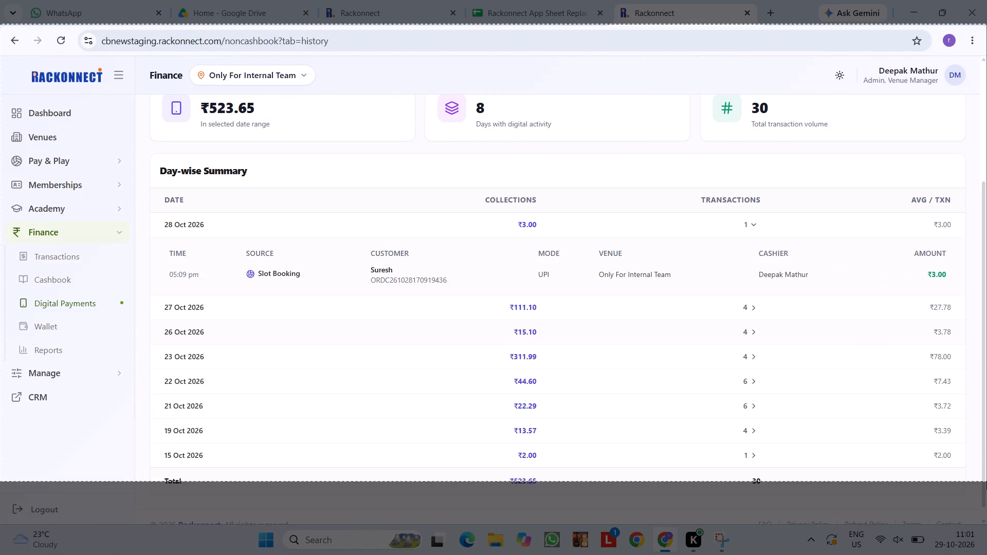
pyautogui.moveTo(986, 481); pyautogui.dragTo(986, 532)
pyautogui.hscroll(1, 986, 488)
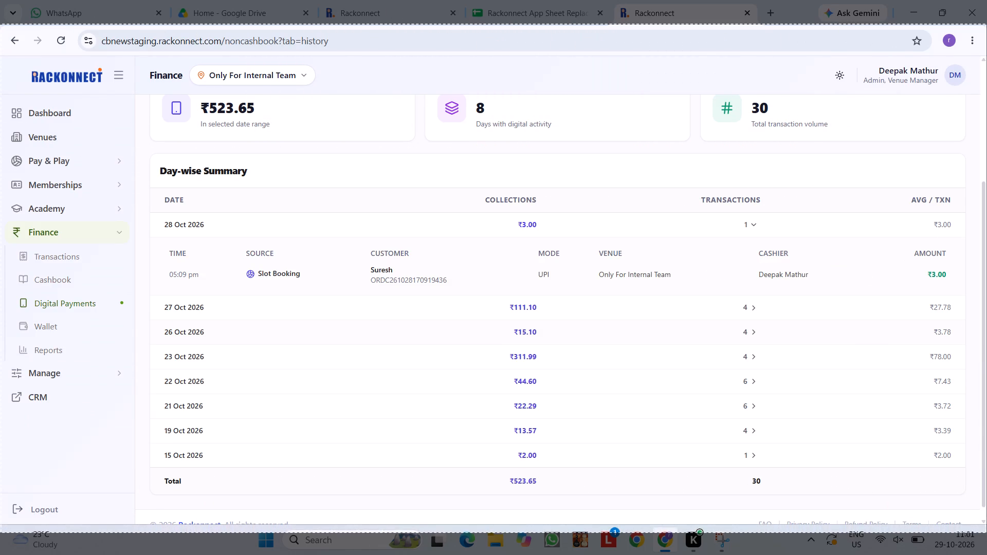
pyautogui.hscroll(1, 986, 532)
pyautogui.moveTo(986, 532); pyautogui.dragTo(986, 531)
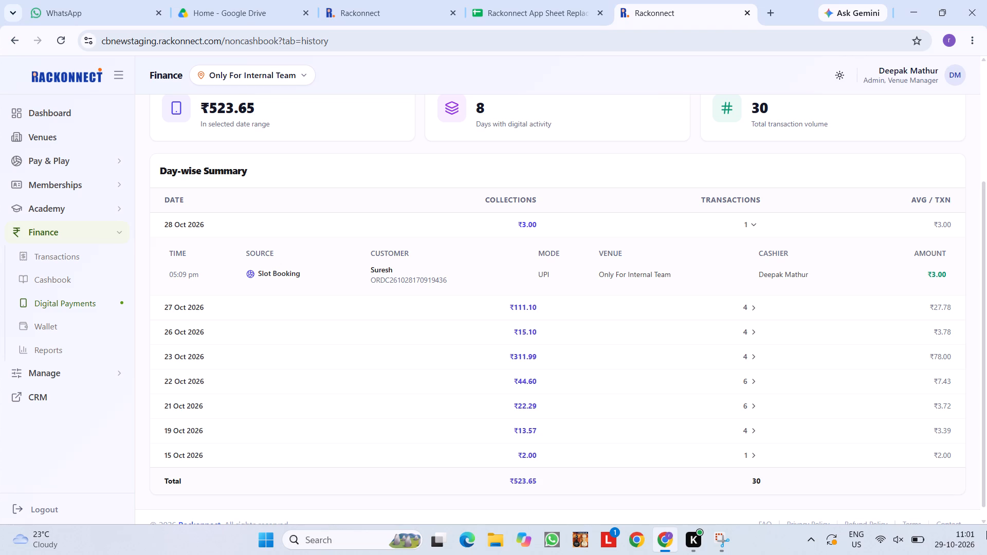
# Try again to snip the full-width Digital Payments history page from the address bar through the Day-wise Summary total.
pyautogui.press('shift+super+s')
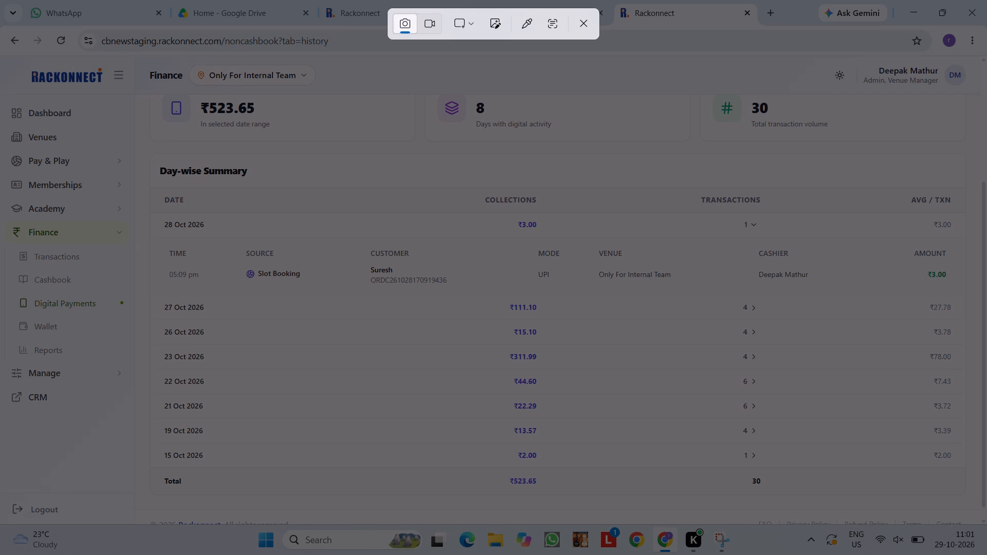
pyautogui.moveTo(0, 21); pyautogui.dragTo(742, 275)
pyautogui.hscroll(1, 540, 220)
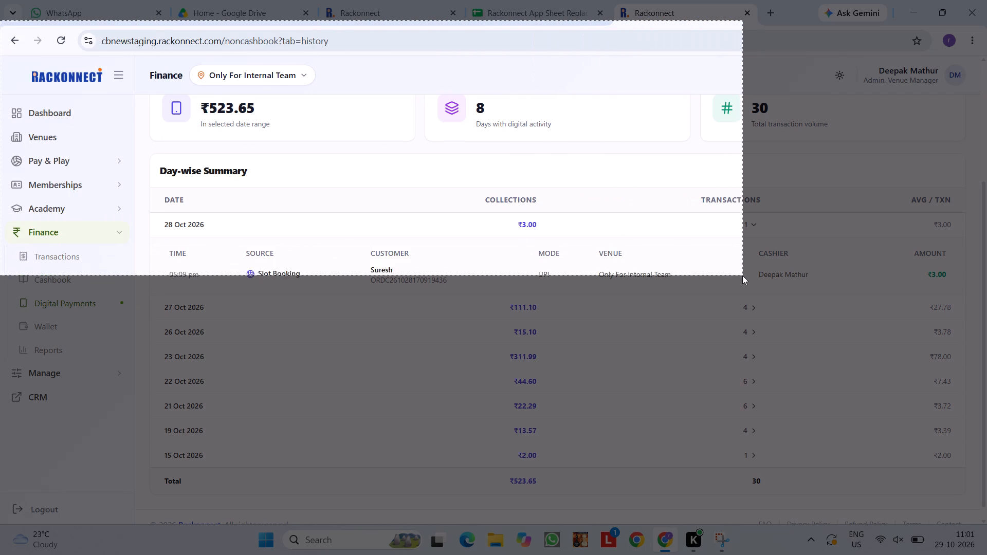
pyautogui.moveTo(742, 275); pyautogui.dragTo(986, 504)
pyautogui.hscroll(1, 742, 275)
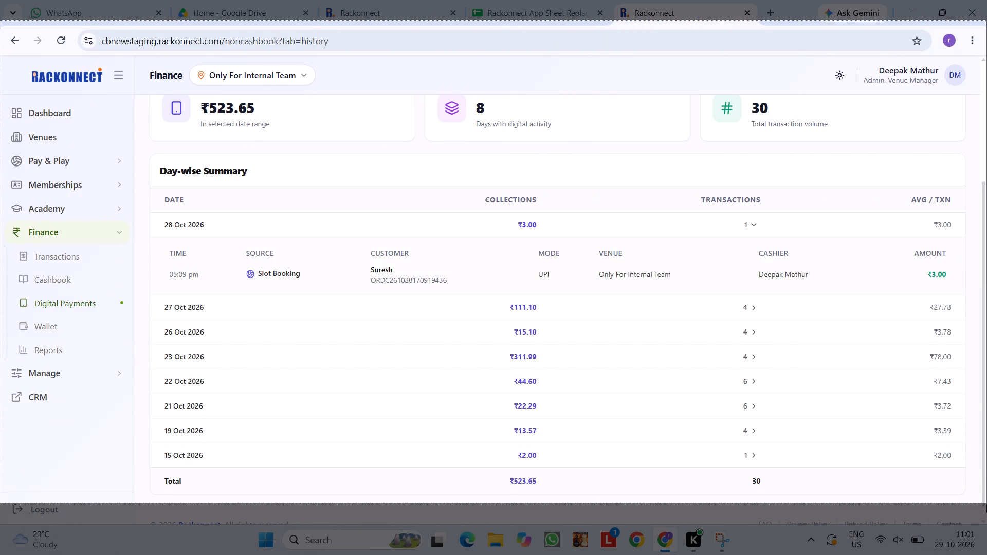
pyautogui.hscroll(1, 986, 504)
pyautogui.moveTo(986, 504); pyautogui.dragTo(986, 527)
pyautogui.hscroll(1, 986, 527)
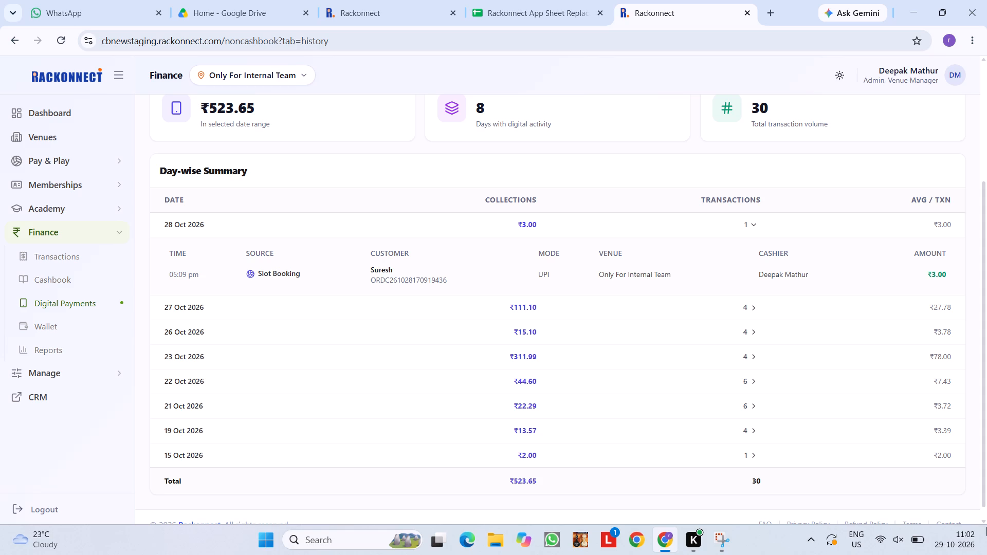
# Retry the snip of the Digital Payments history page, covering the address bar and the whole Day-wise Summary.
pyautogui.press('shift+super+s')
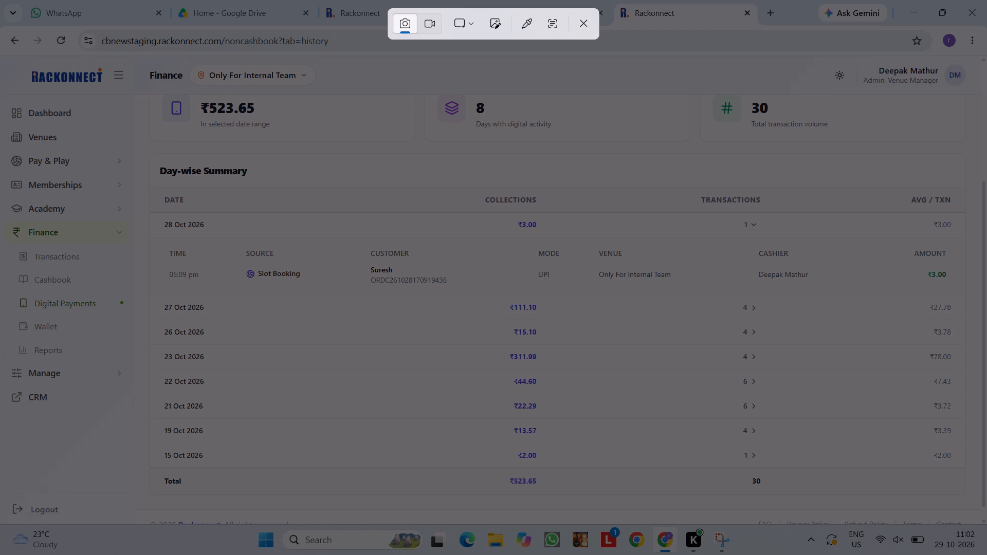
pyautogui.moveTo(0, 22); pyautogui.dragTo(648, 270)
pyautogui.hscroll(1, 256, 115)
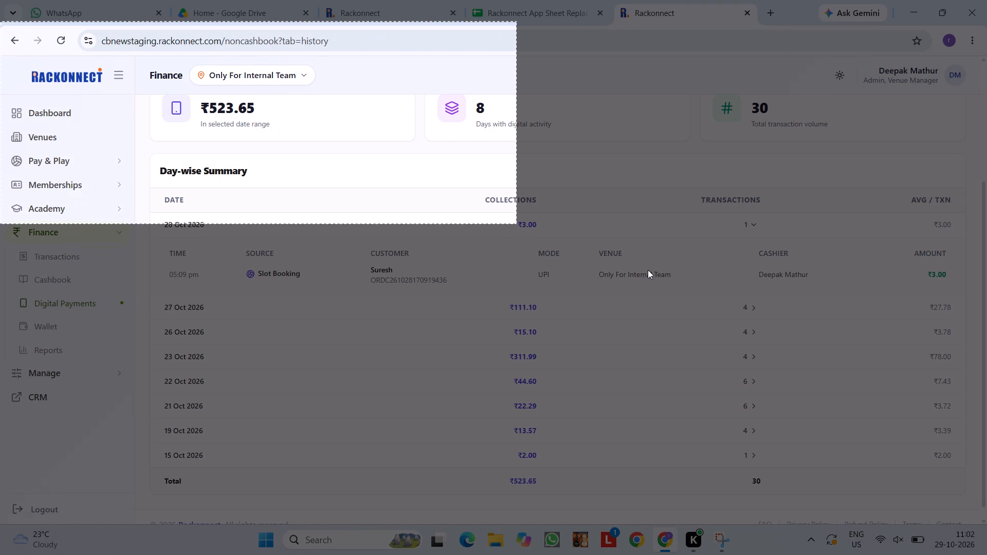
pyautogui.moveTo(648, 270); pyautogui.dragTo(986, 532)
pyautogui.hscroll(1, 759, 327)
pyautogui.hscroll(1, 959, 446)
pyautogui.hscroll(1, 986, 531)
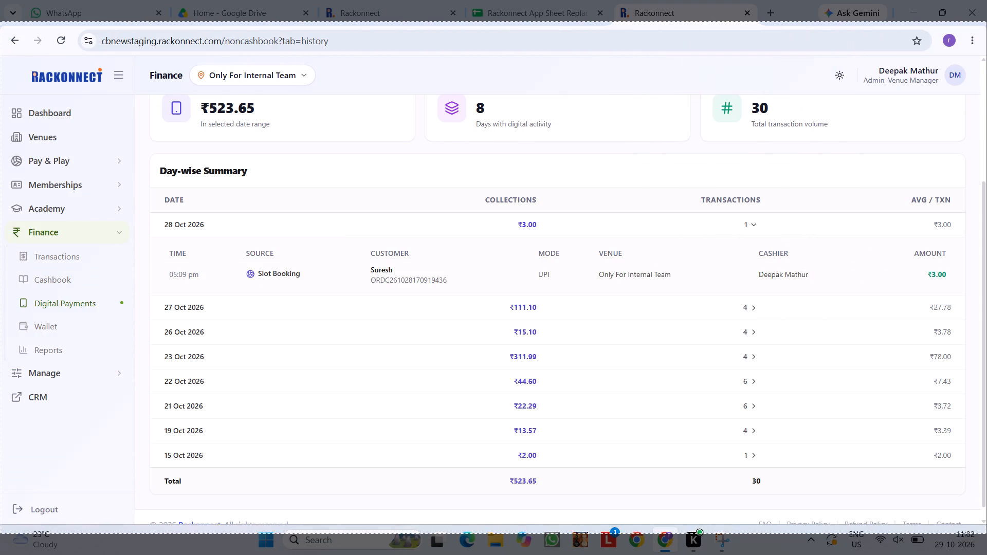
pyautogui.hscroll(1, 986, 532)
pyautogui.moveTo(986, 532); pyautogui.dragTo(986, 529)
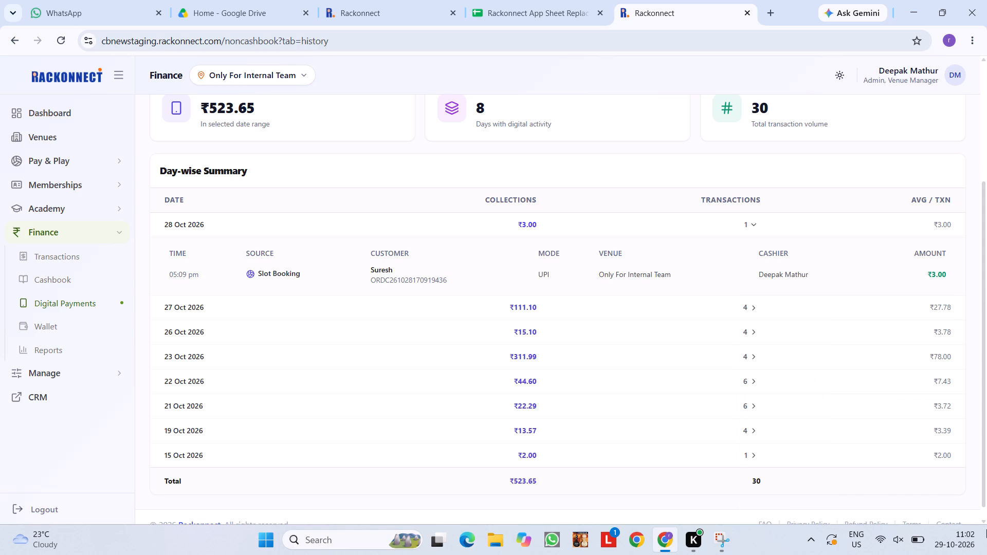
# Capture a screen snip of the Digital Payments history page, including the address bar and expanded 28 Oct 2026 transaction.
pyautogui.press('shift+super+s')
pyautogui.moveTo(0, 19); pyautogui.dragTo(986, 513)
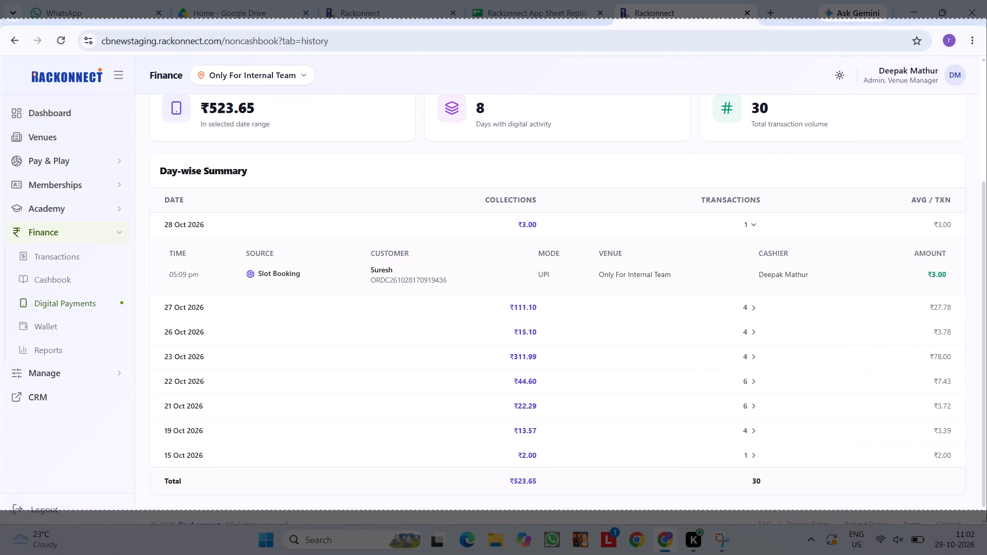
pyautogui.moveTo(986, 513); pyautogui.dragTo(986, 531)
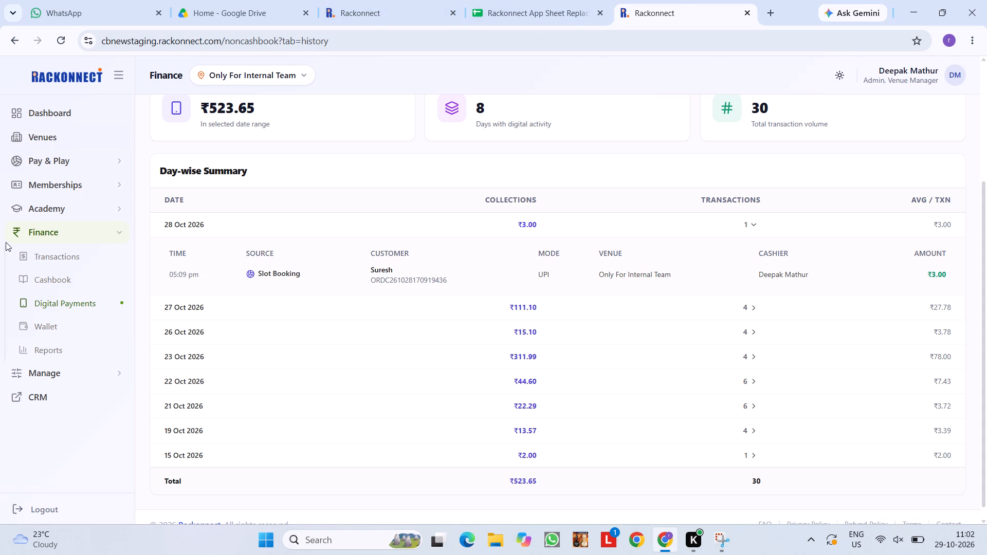
# Open the Academy transactions in Finance and expand the Players Den purchase to review its purchase details and payment history.
pyautogui.click(55, 277)
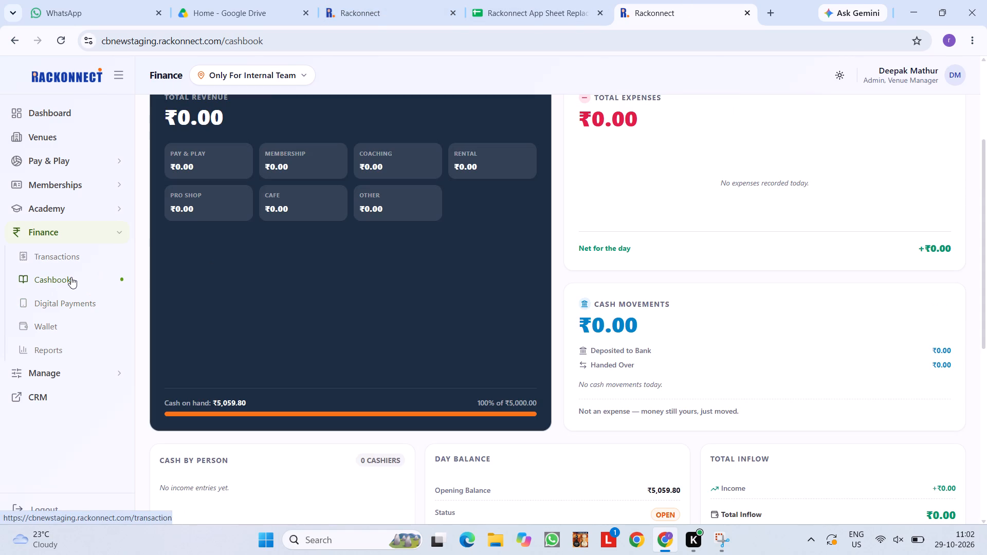
pyautogui.click(71, 261)
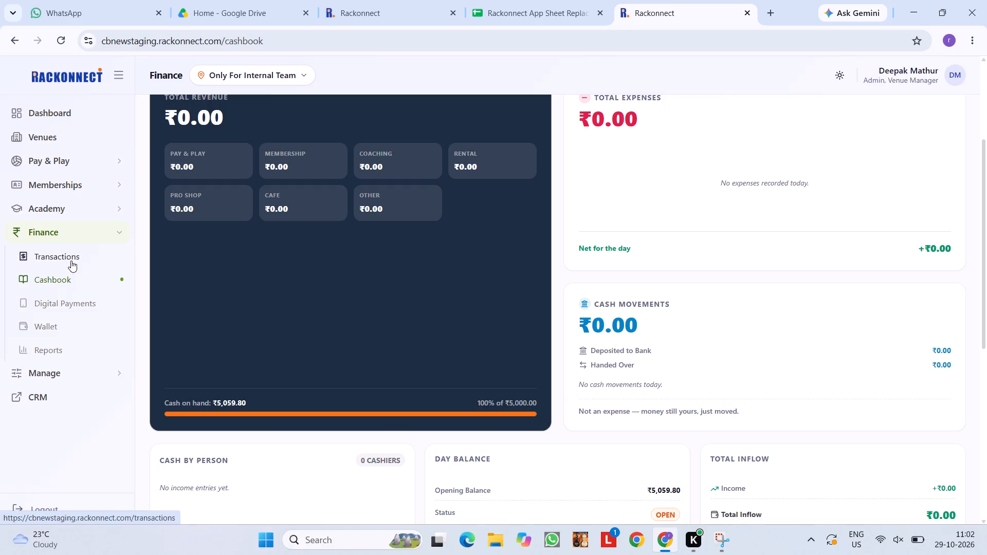
pyautogui.scroll(5, 417, 209)
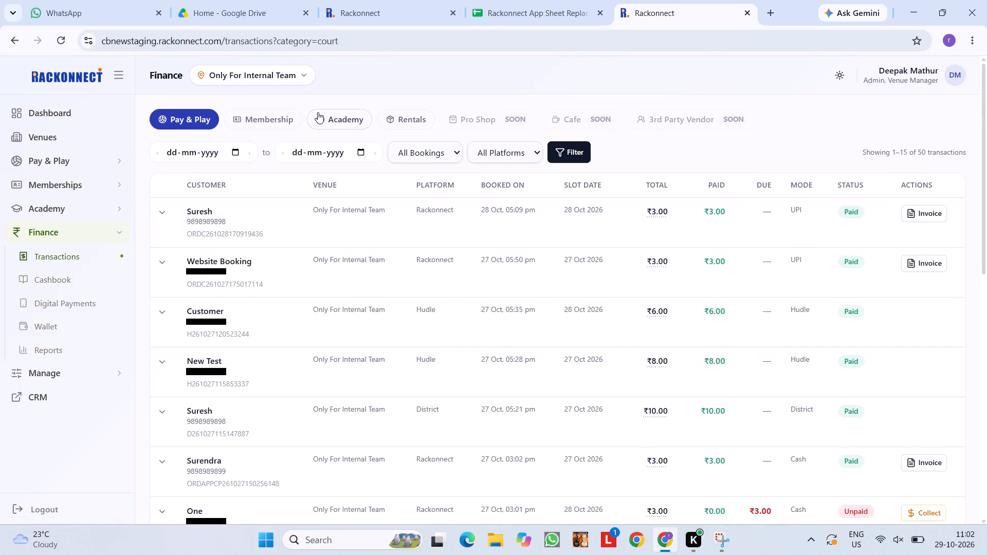
pyautogui.click(332, 116)
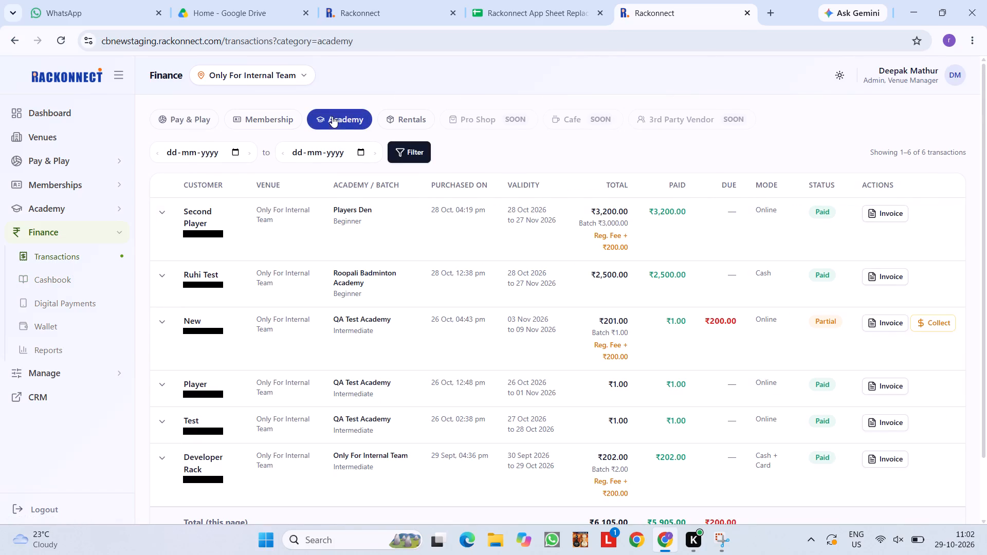
pyautogui.click(166, 212)
pyautogui.scroll(1, 574, 377)
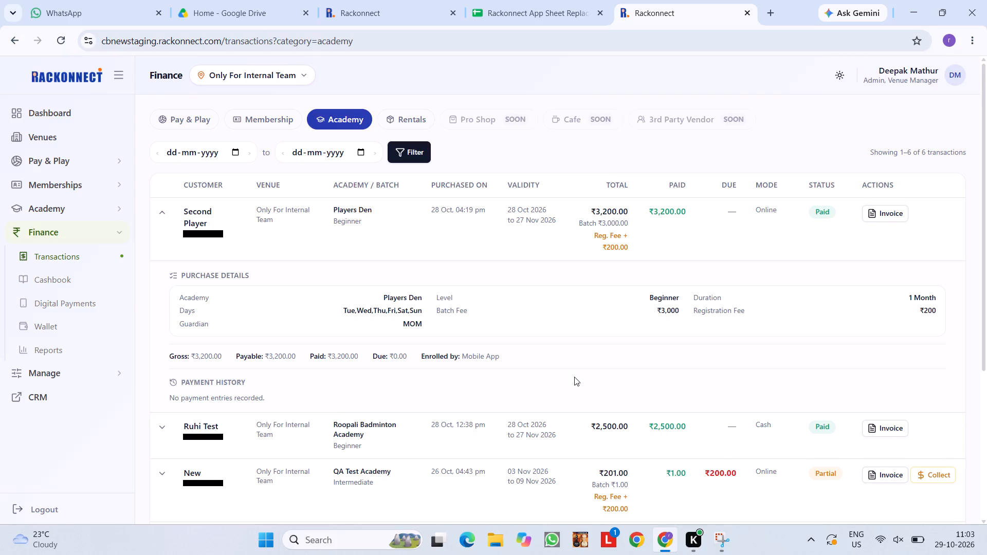
pyautogui.scroll(1, 574, 377)
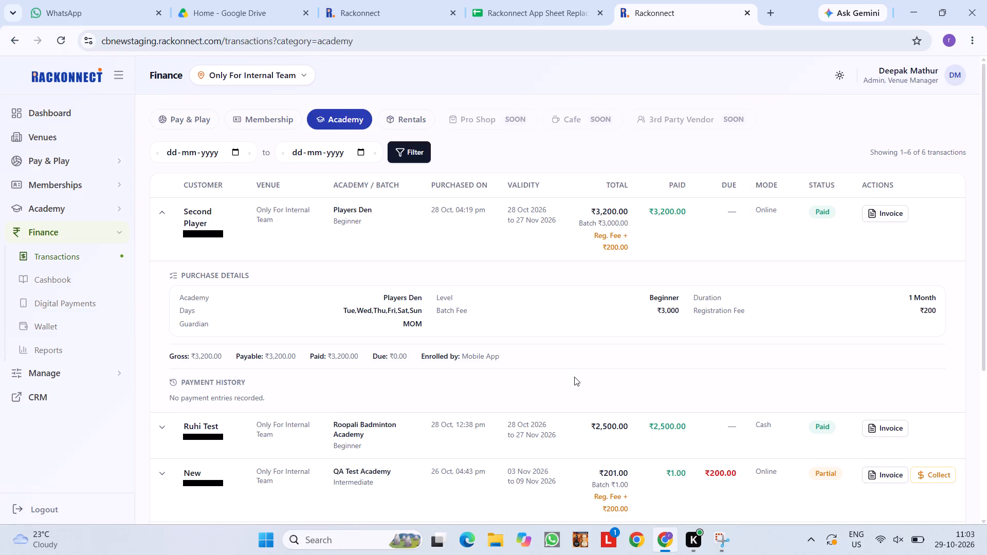
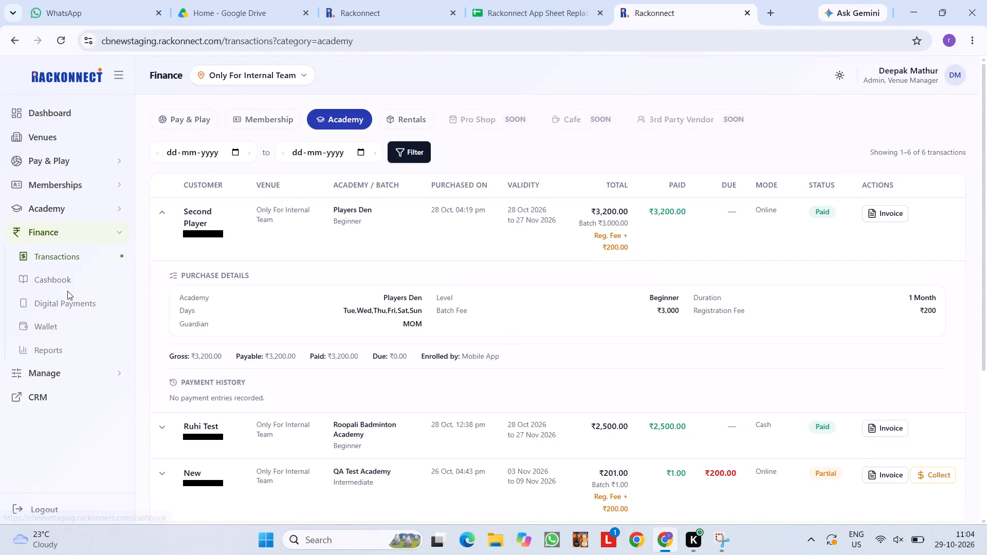
# Open the latest Digital Payments history snip, with the 28 Oct 2026 row expanded, in Snipping Tool for markup.
pyautogui.hotkey('alt', 'Tab')
pyautogui.hotkey('alt', 'Tab')
pyautogui.hotkey('alt', 'Tab')
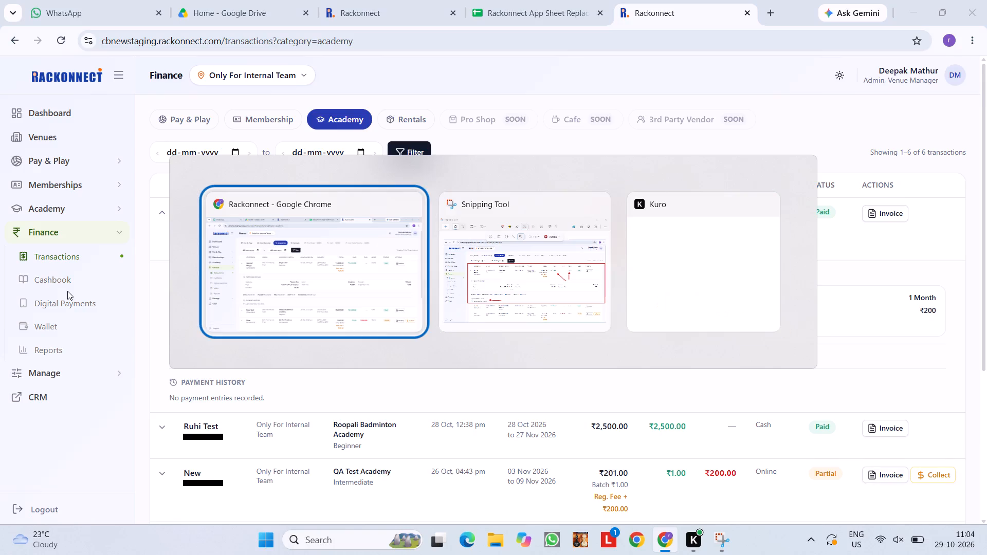
pyautogui.click(950, 539)
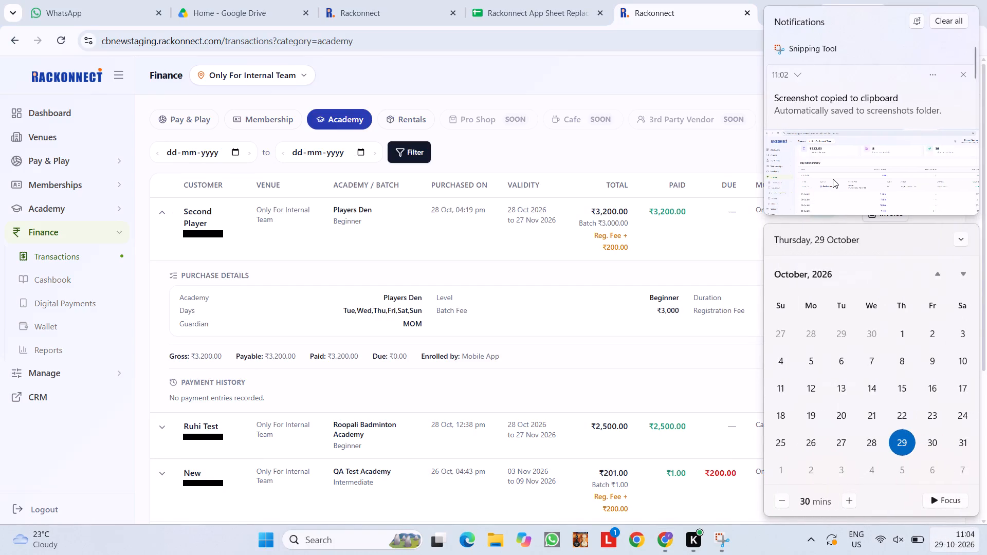
pyautogui.click(833, 179)
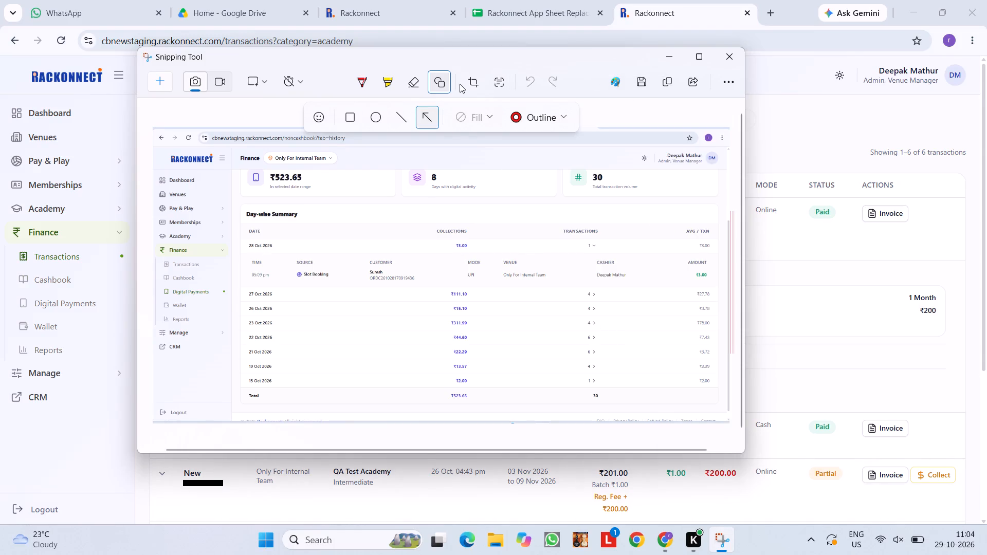
# Choose the rectangle shape for annotating the Digital Payments snip.
pyautogui.click(345, 111)
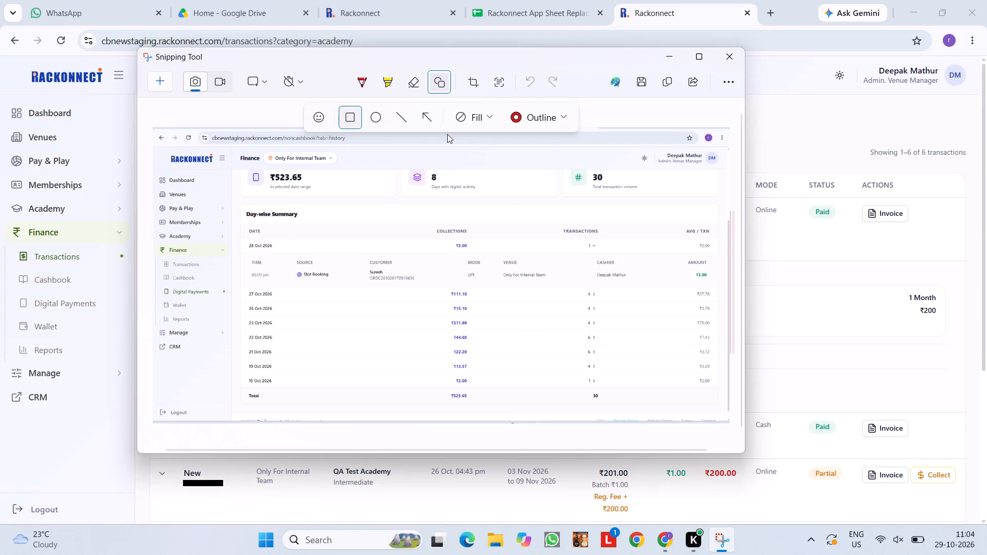
# Draw a small red arrow on the Digital Payments snip pointing at the 28 Oct 2026 date in the Day-wise Summary.
pyautogui.click(431, 124)
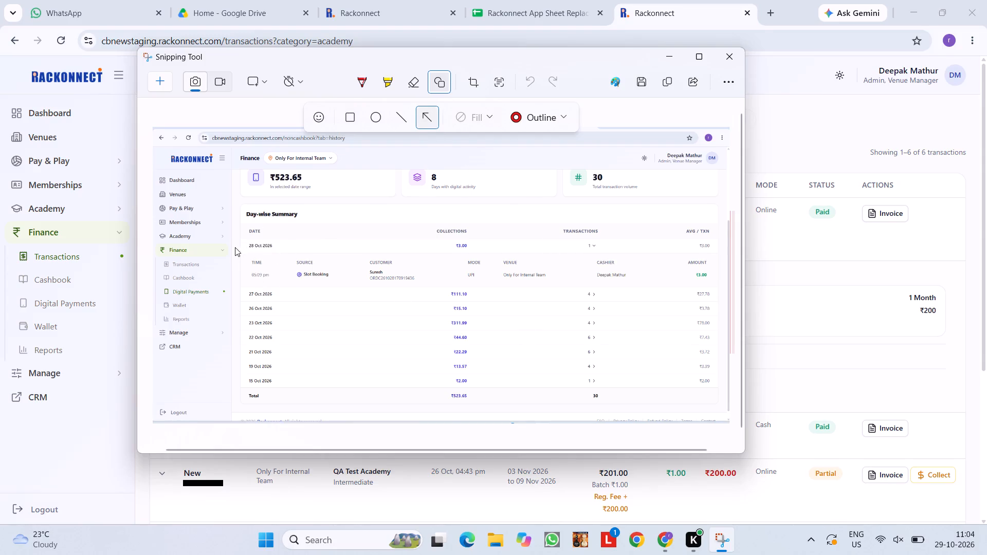
pyautogui.moveTo(236, 260); pyautogui.dragTo(246, 250)
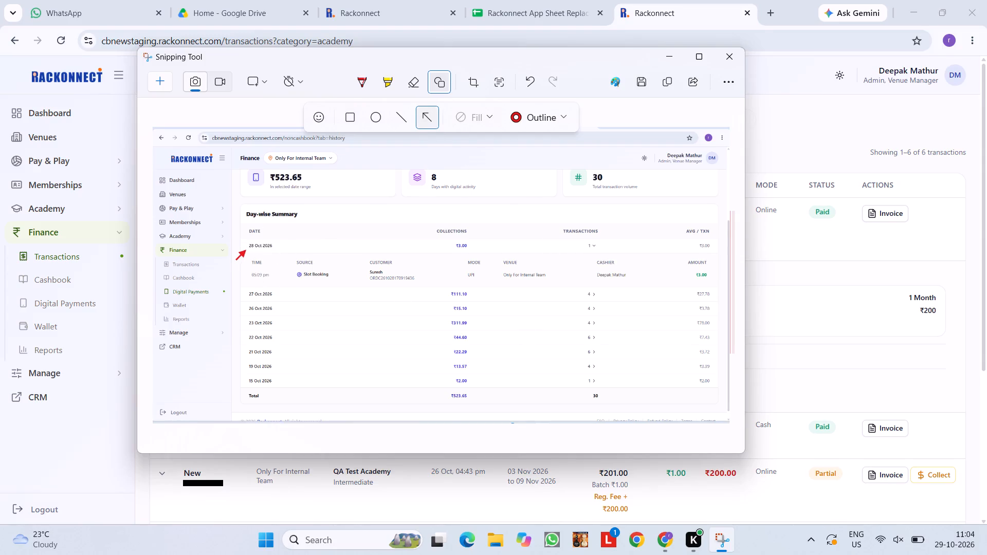
pyautogui.moveTo(246, 250); pyautogui.dragTo(246, 248)
pyautogui.click(374, 220)
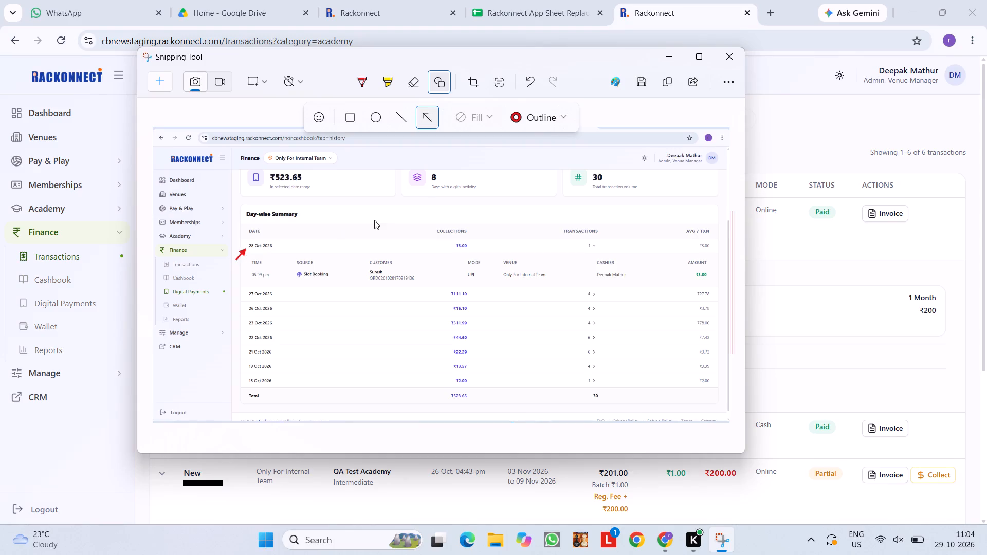
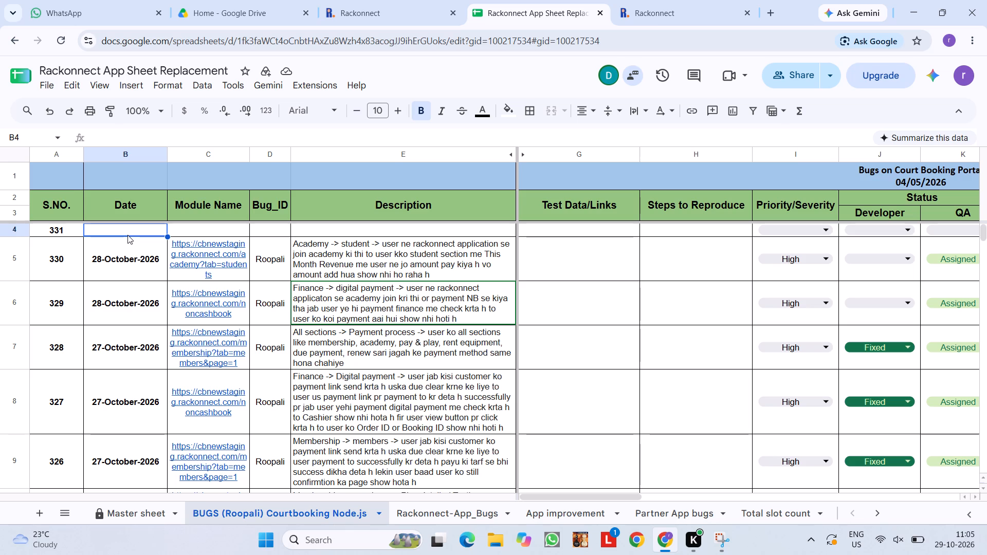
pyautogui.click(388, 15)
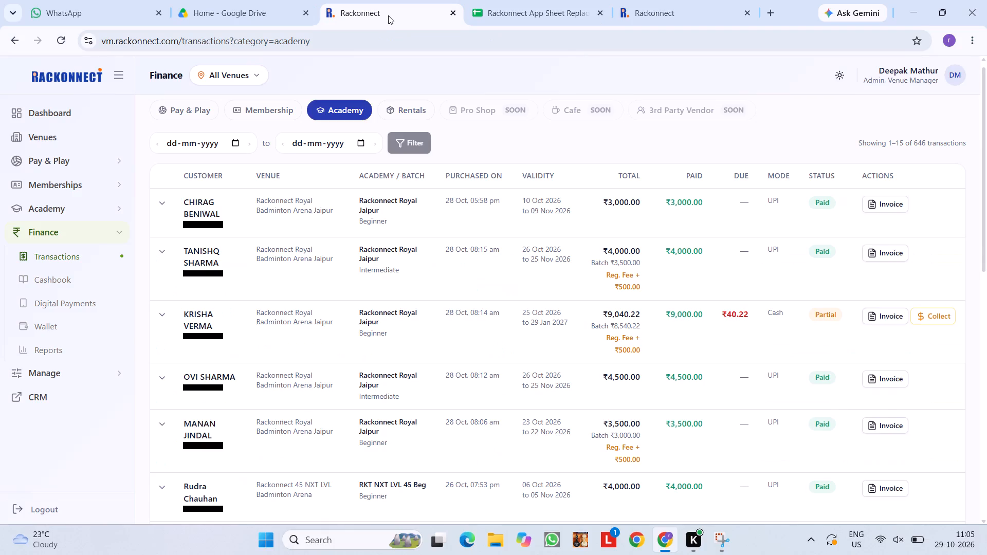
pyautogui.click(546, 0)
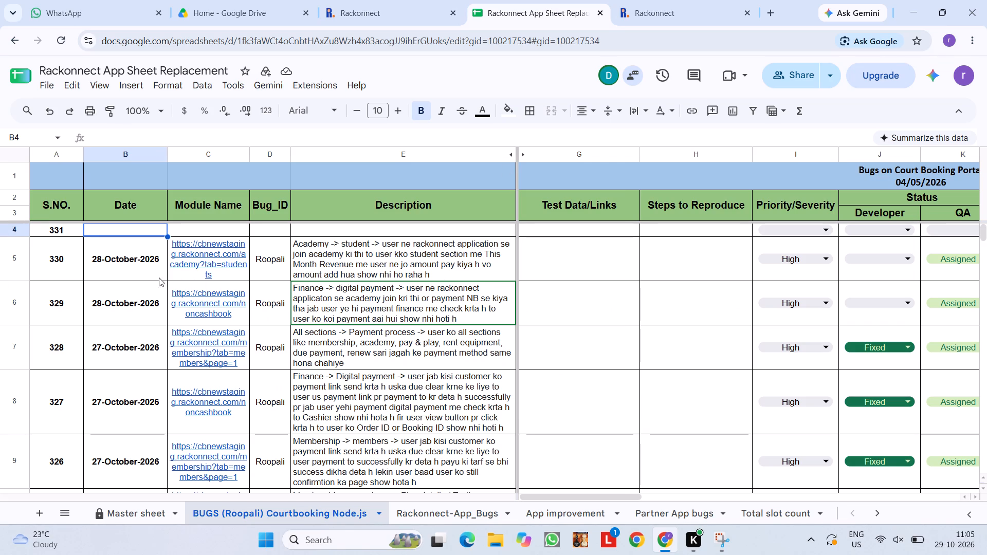
# Copy the 28-October-2026 date from the S.NO. 330 row of the Courtbooking bug sheet.
pyautogui.click(143, 253)
pyautogui.hotkey('ctrl', 'c')
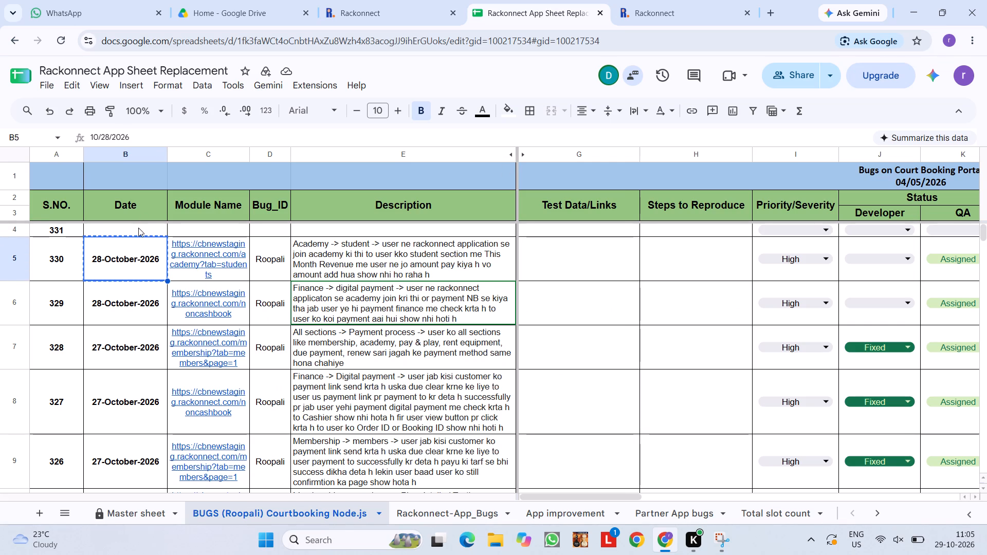
pyautogui.click(138, 228)
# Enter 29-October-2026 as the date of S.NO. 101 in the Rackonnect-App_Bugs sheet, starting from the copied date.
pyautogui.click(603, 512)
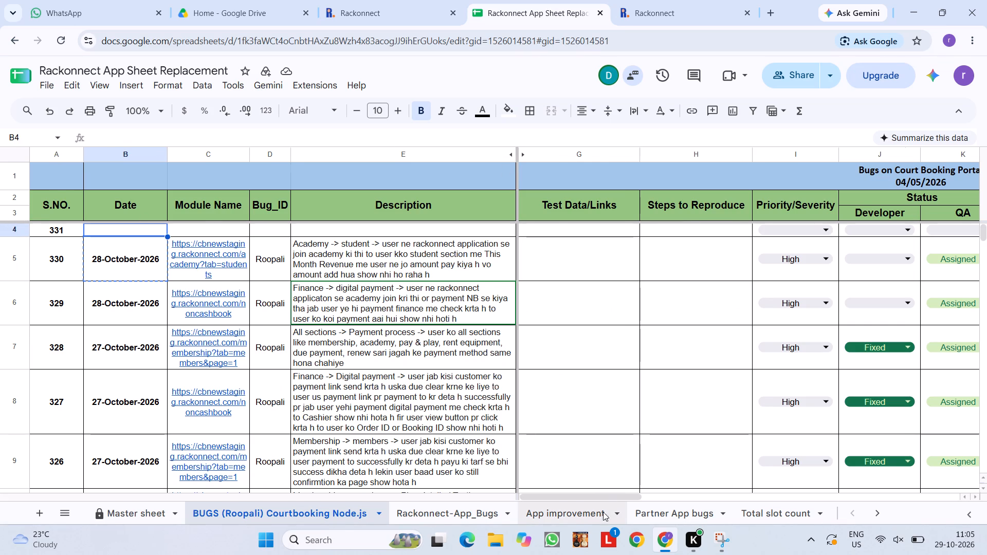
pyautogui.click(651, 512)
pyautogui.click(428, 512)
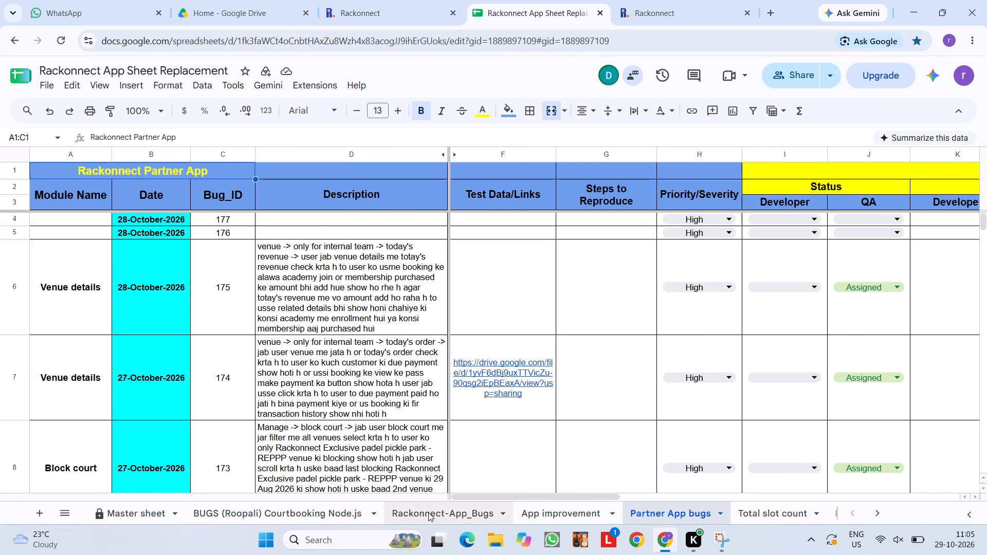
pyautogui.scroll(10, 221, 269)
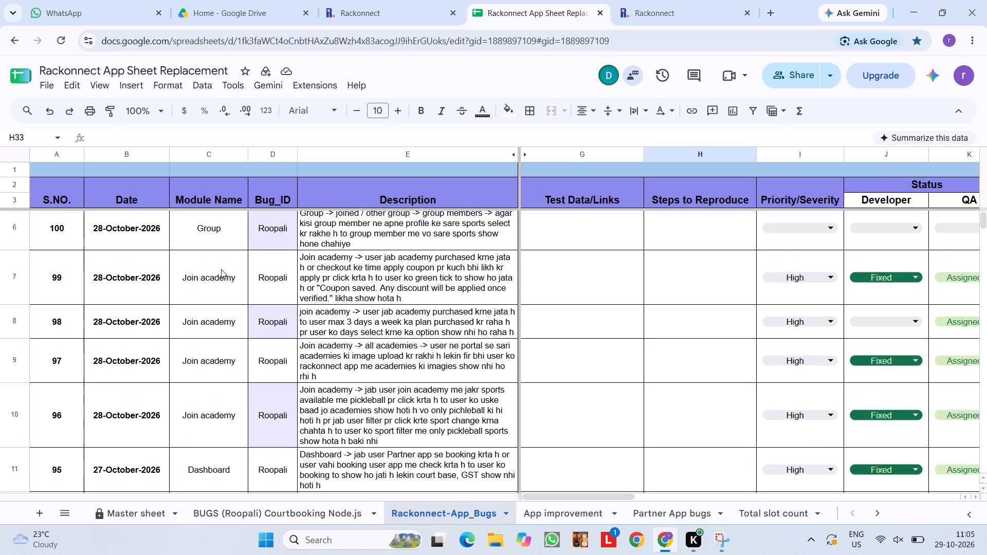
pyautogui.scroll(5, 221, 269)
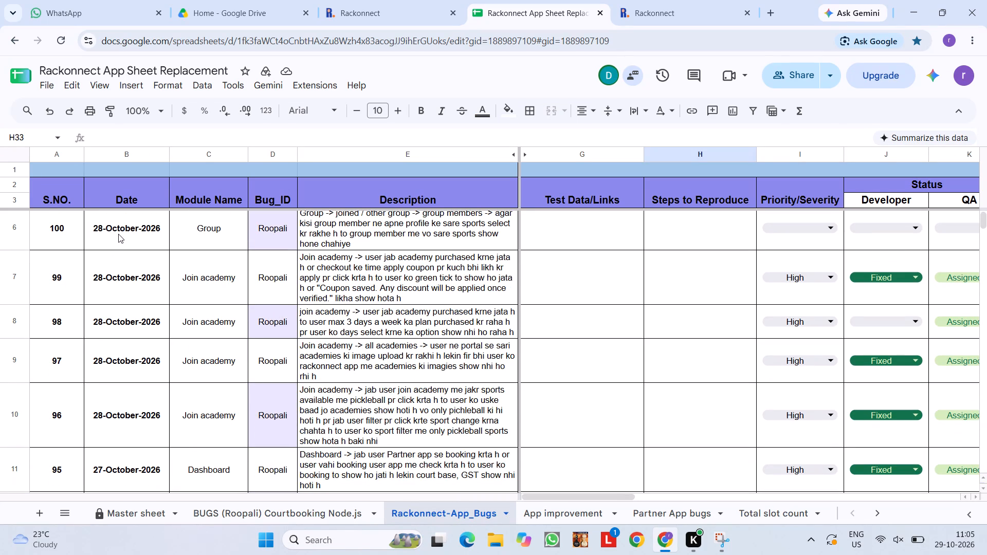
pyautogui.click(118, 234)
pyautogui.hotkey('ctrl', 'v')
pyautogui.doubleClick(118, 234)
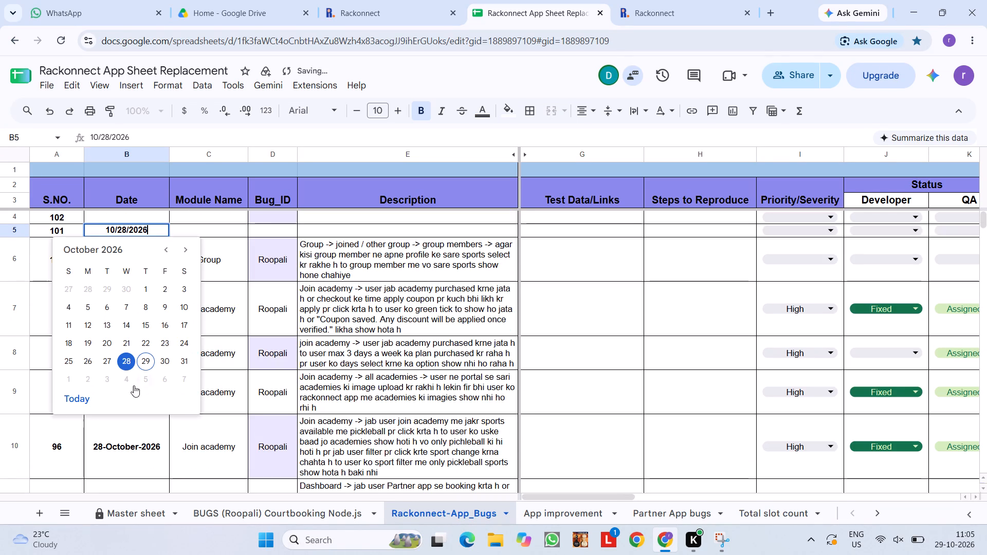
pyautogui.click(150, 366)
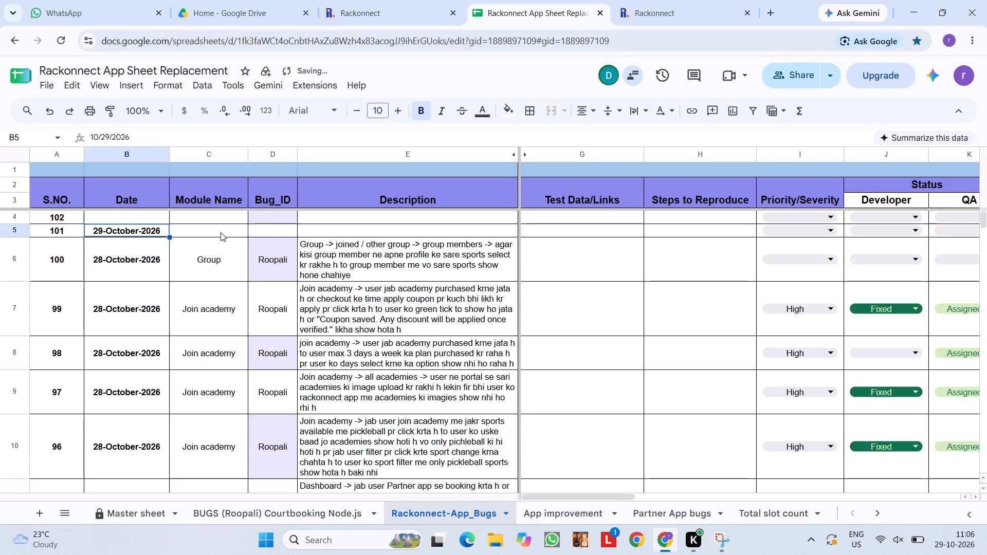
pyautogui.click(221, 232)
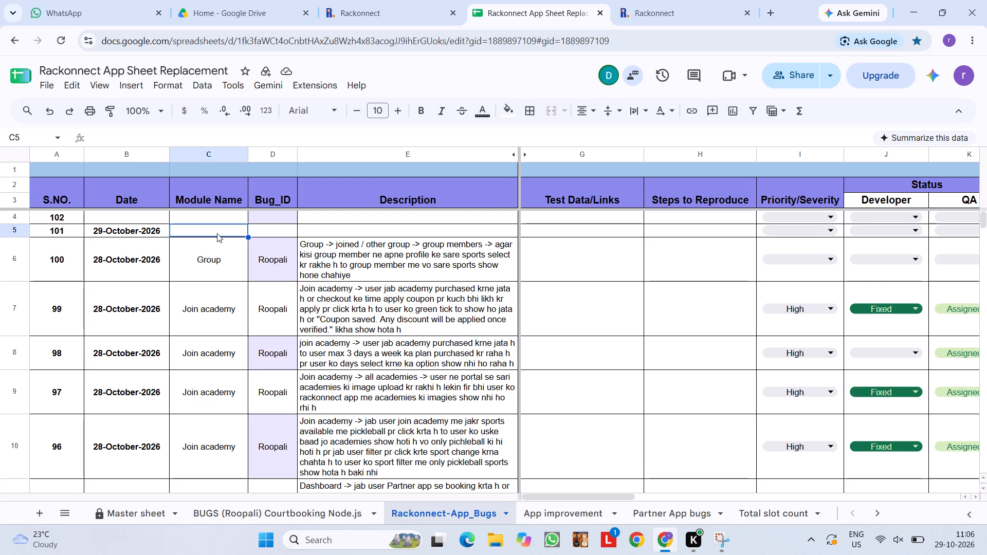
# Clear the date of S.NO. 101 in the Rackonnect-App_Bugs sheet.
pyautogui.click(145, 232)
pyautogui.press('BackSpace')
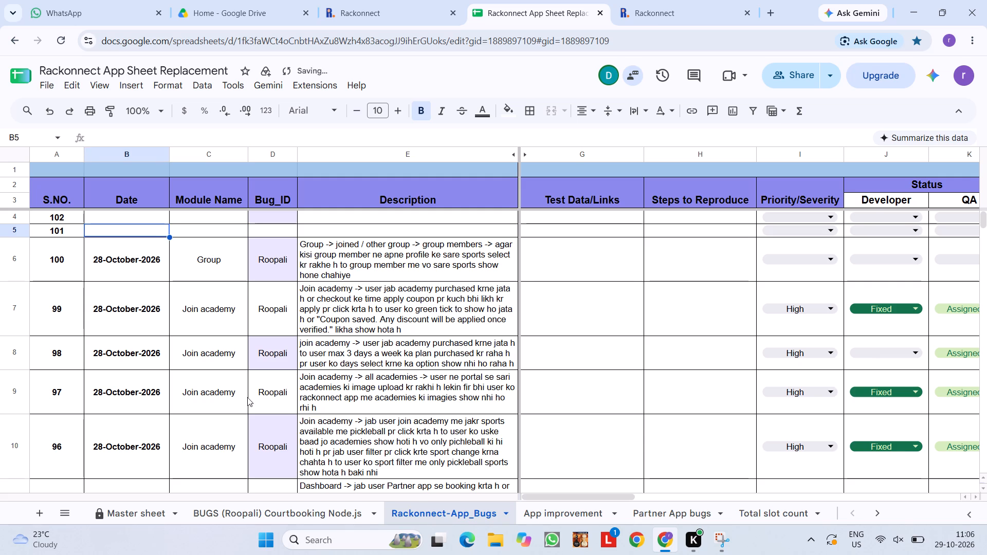
# Paste the copied date 28-October-2026 into the S.NO. 331 row of the BUGS (Roopali) Courtbooking Node.js sheet.
pyautogui.click(273, 511)
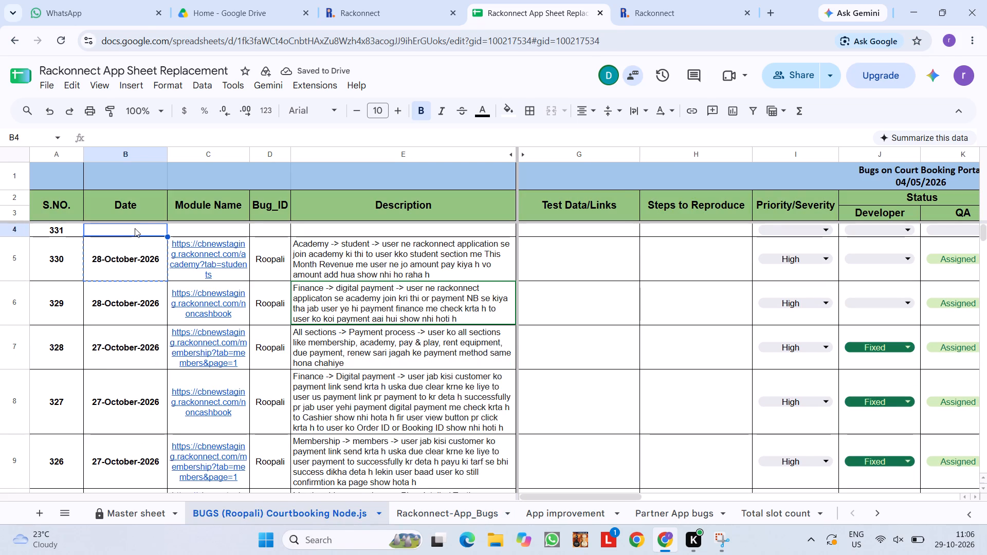
pyautogui.click(135, 228)
pyautogui.hotkey('ctrl', 'v')
pyautogui.scroll(3, 135, 228)
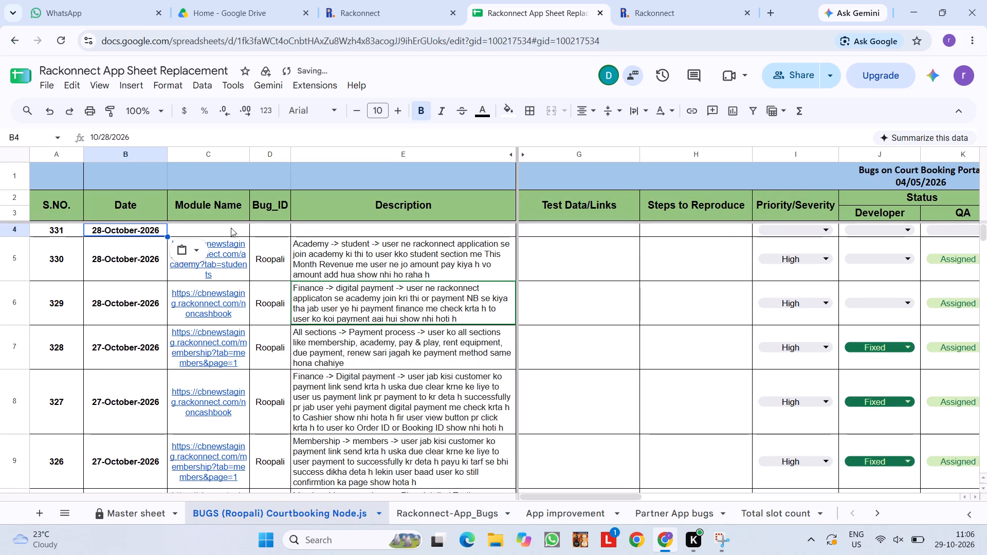
# Copy the staging portal's Academy transactions page URL for the Module Name of S.NO. 331.
pyautogui.click(230, 233)
pyautogui.click(659, 0)
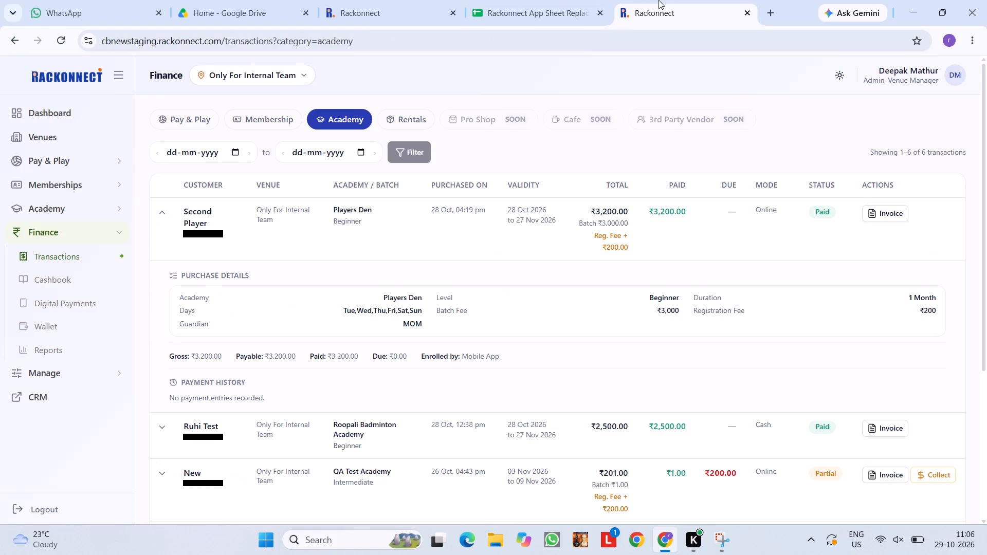
pyautogui.tripleClick(386, 38)
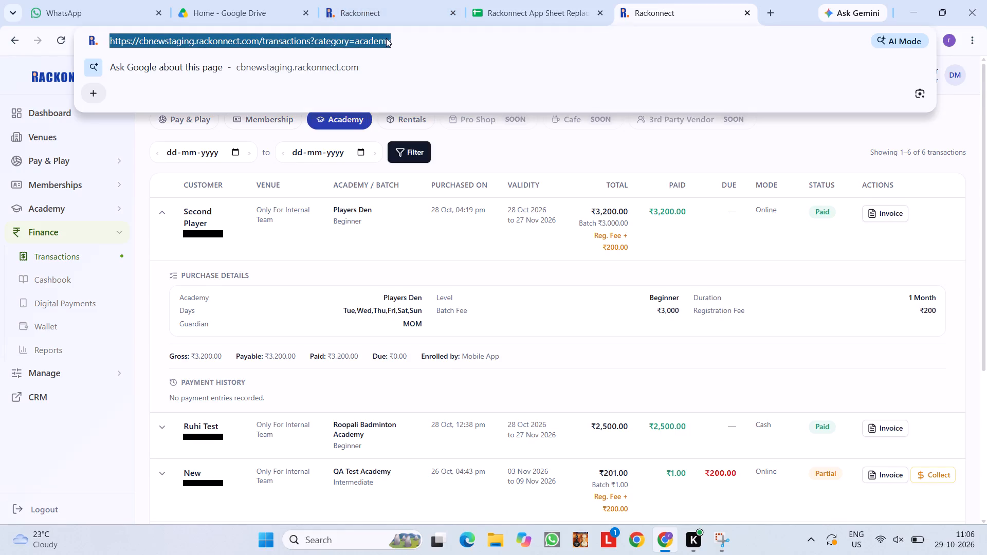
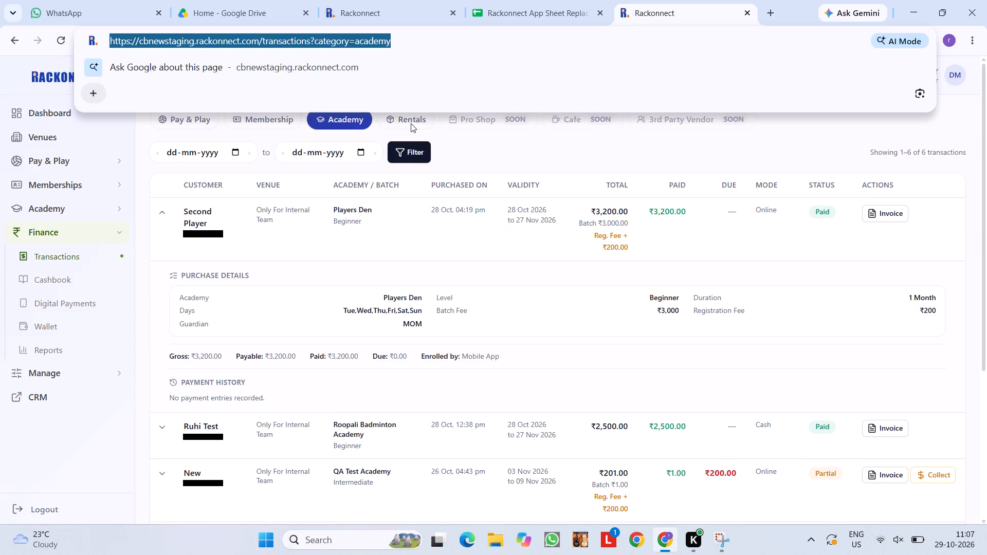
# Copy the staging portal's Academy transactions page URL into the Module Name of S.NO. 331.
pyautogui.tripleClick(477, 36)
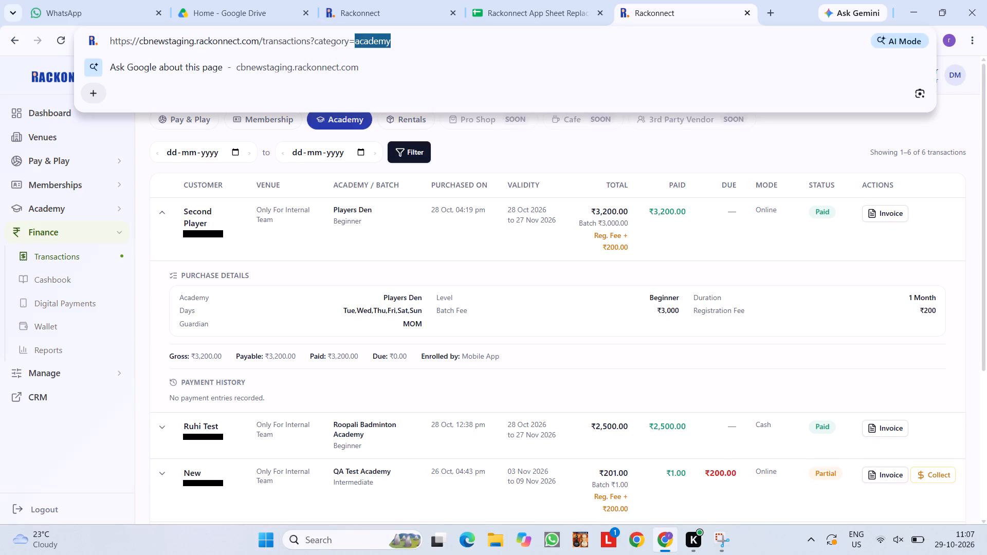
pyautogui.hotkey('ctrl', 'c')
pyautogui.hotkey('ctrl', 'c')
pyautogui.hotkey('ctrl', 'c')
pyautogui.hotkey('ctrl', 'c')
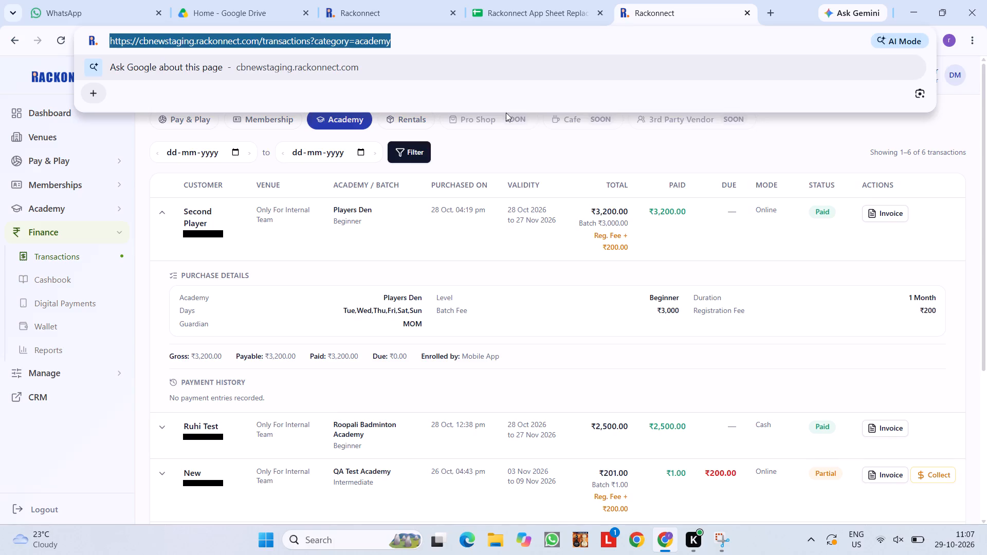
pyautogui.click(513, 129)
pyautogui.click(524, 0)
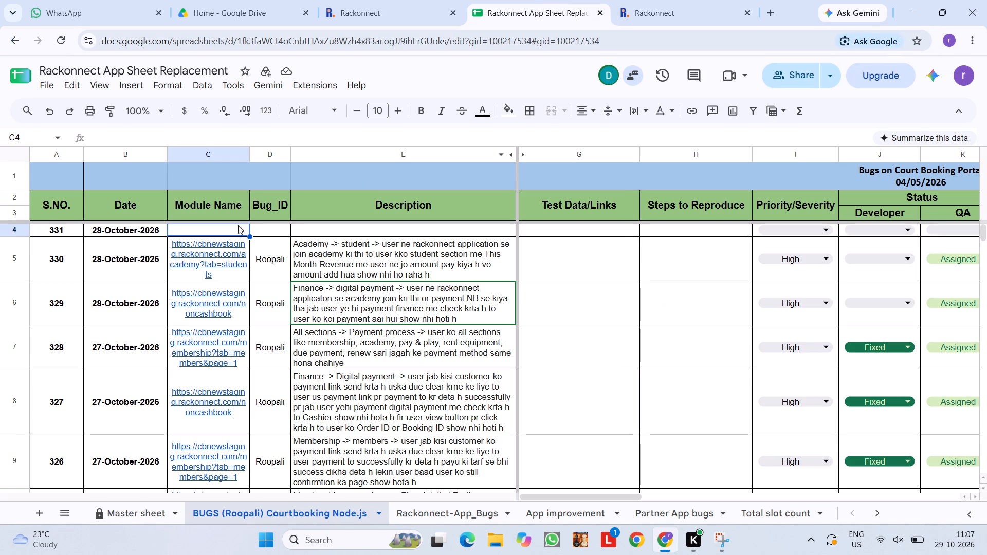
pyautogui.hotkey('ctrl', 'v')
# Copy the Bug_ID Roopali from S.NO. 330 into the Bug_ID of S.NO. 331.
pyautogui.click(267, 301)
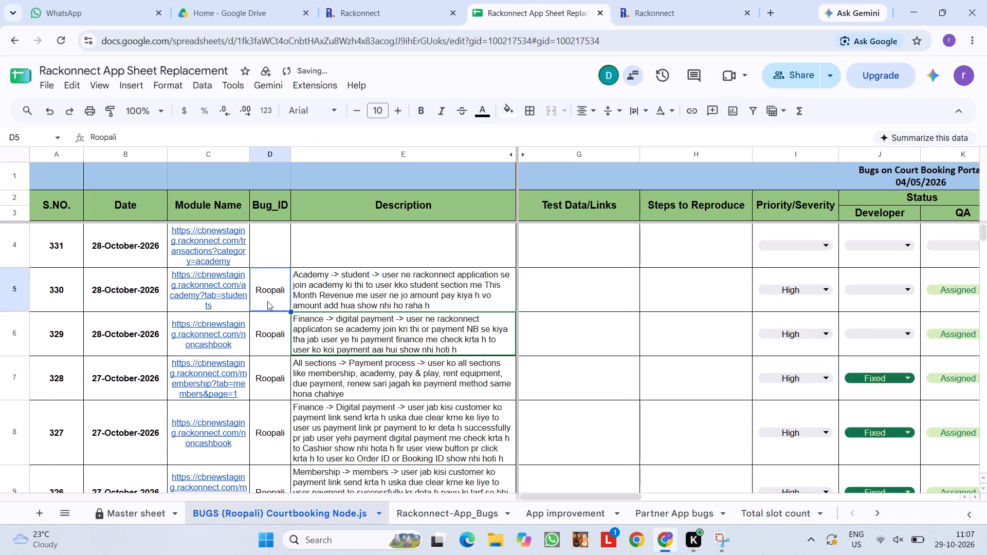
pyautogui.hotkey('ctrl', 'c')
pyautogui.click(263, 240)
pyautogui.hotkey('ctrl', 'v')
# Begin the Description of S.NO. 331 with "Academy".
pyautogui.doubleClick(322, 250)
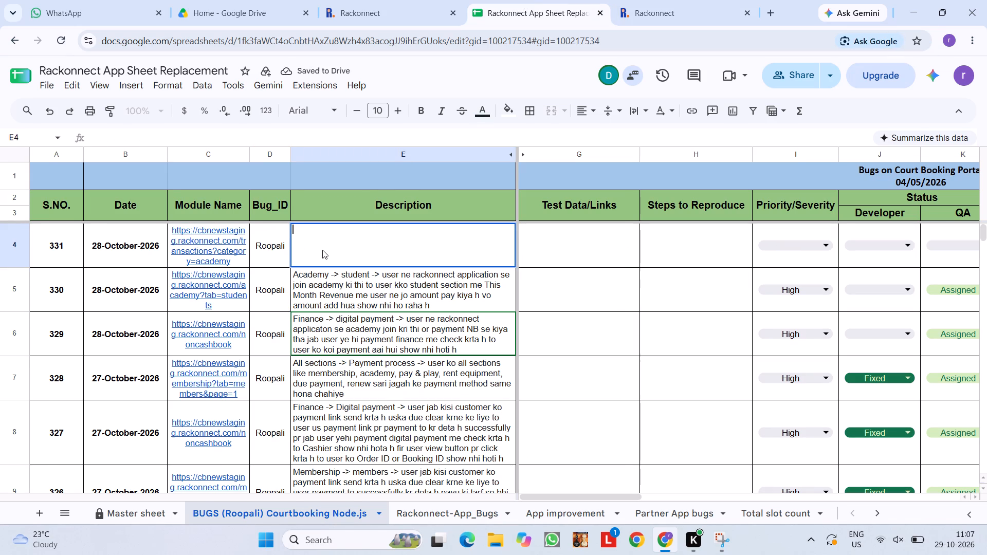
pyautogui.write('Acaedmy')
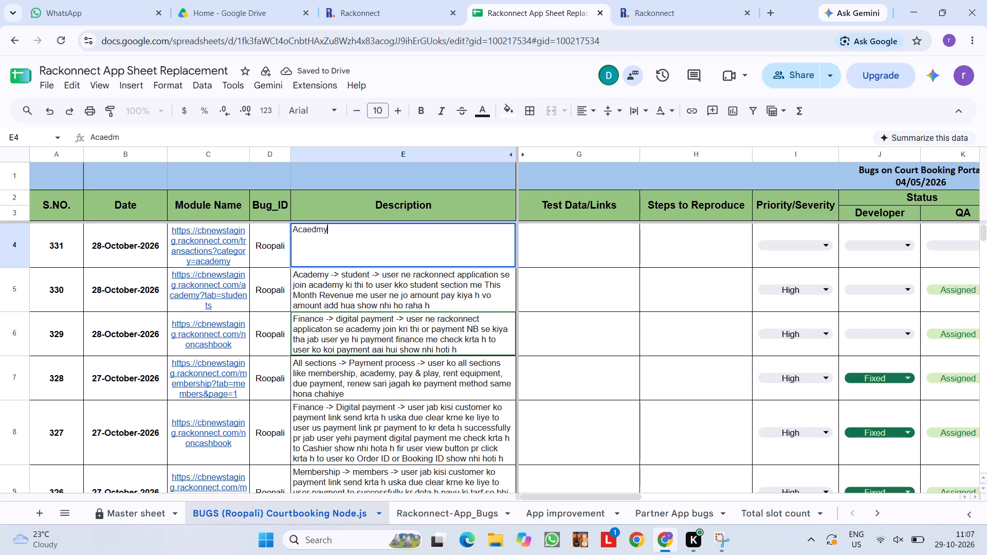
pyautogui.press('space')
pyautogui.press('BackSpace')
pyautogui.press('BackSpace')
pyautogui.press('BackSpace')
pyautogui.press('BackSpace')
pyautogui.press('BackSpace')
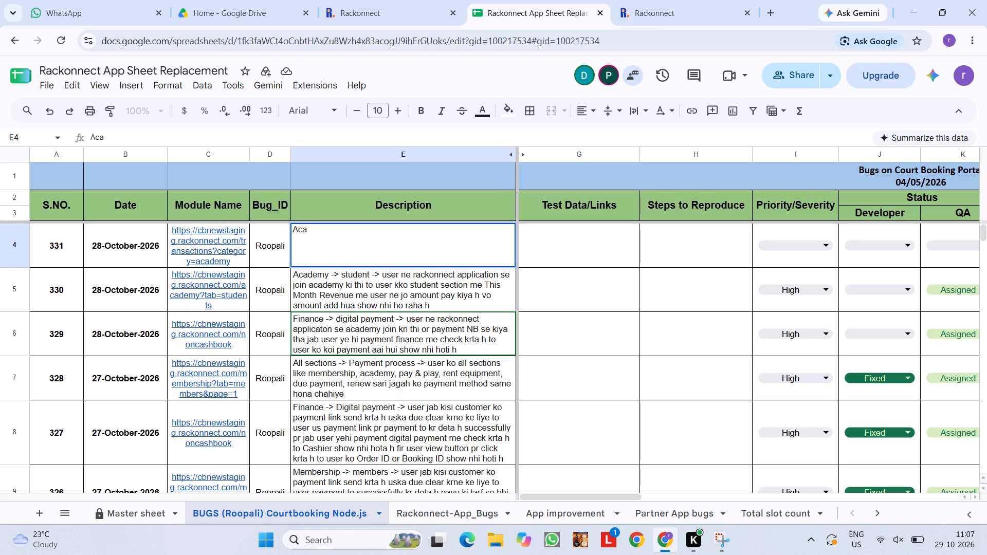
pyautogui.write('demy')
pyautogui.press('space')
# Examine the Pay & Play Manage Slots schedule on the vm.rackonnect.com portal and reload the page.
pyautogui.click(391, 0)
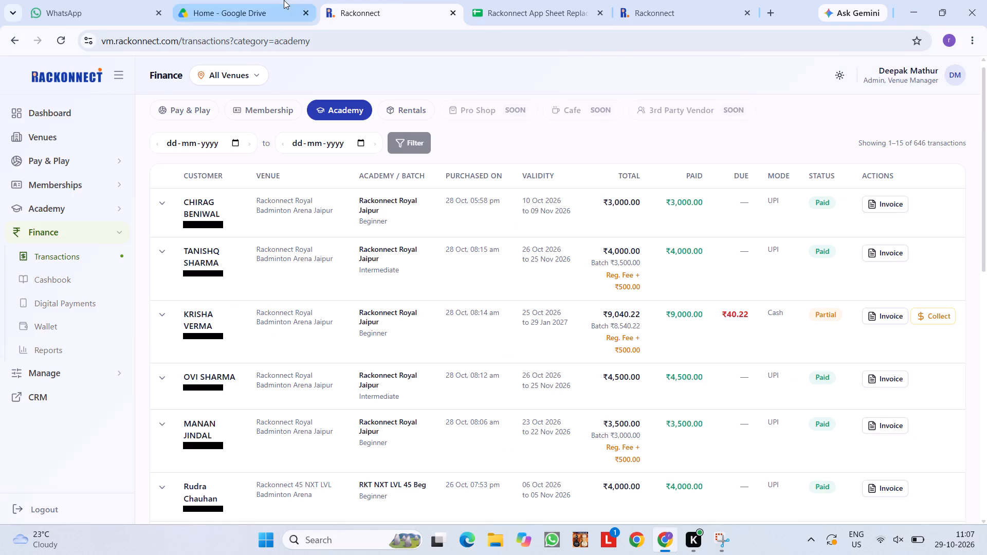
pyautogui.click(284, 0)
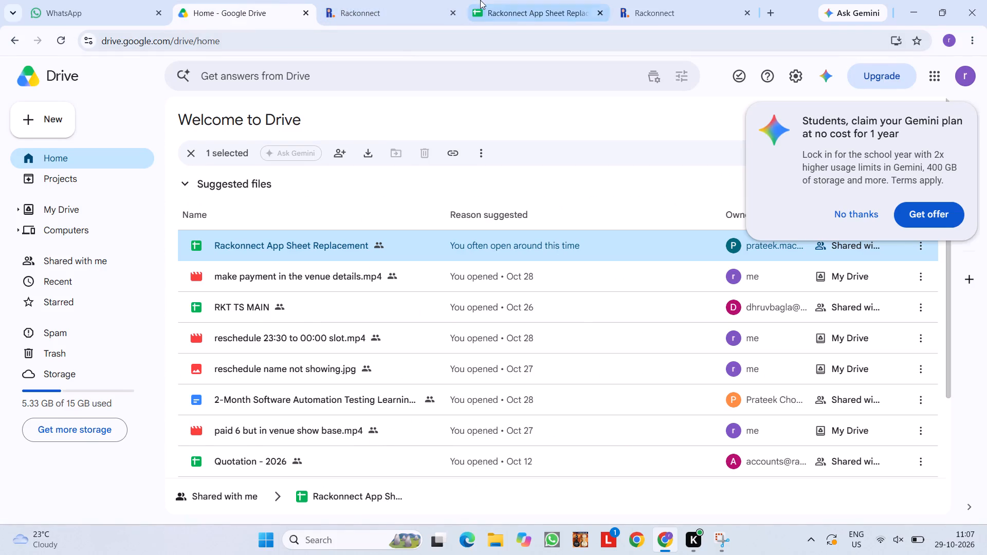
pyautogui.click(480, 0)
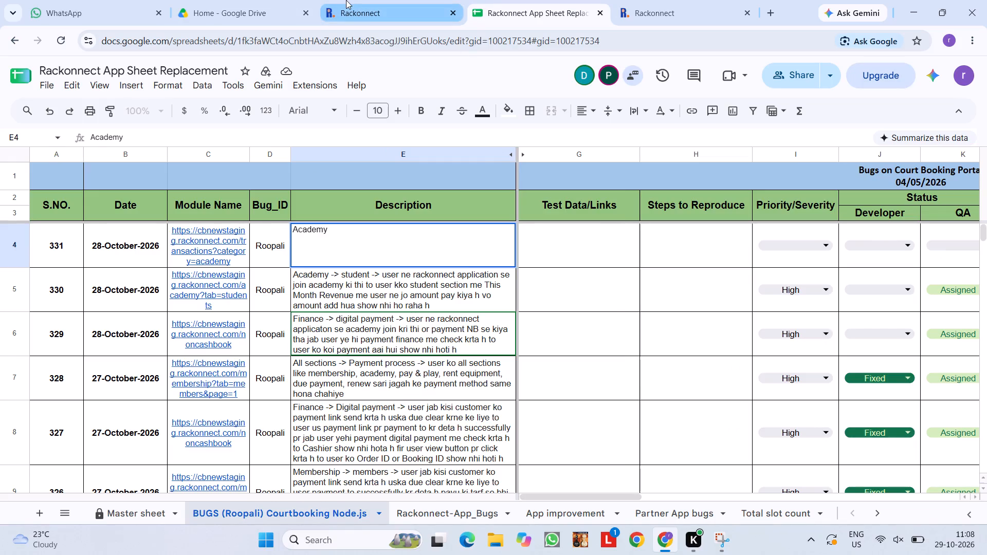
pyautogui.click(346, 0)
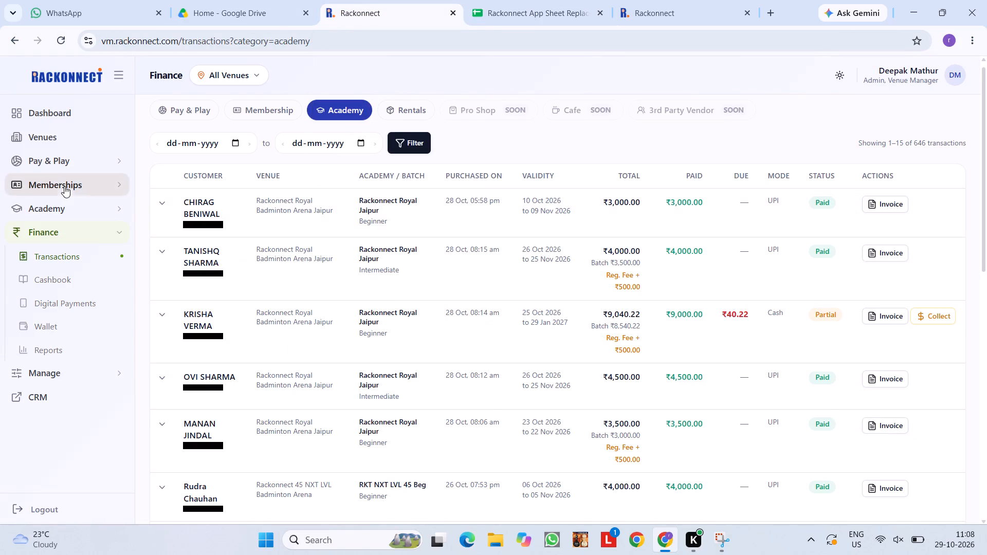
pyautogui.click(49, 159)
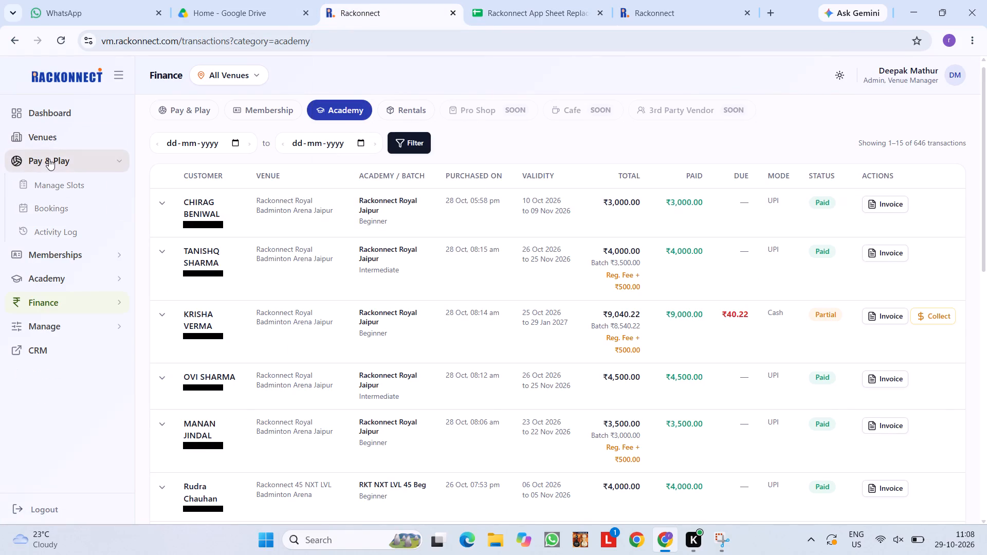
pyautogui.click(61, 183)
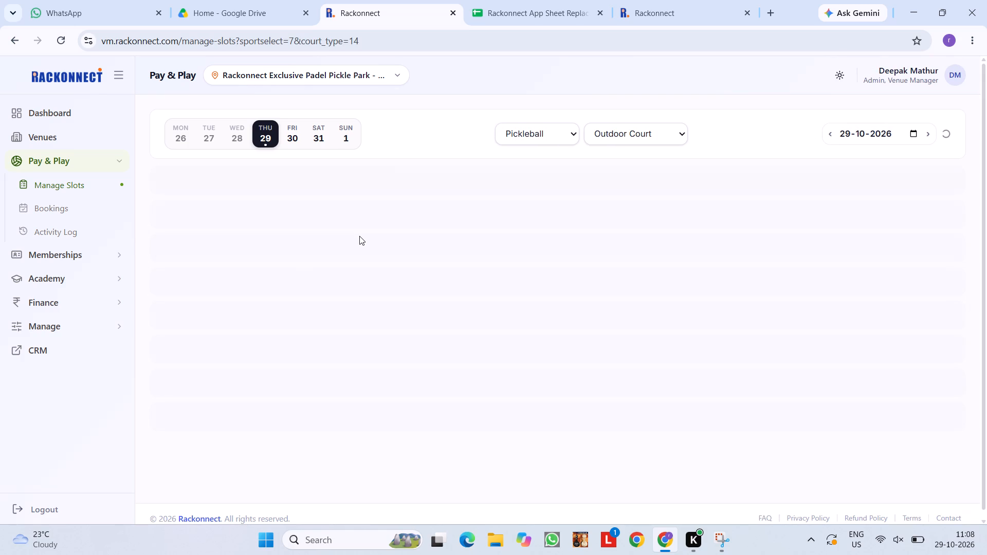
pyautogui.press('F5')
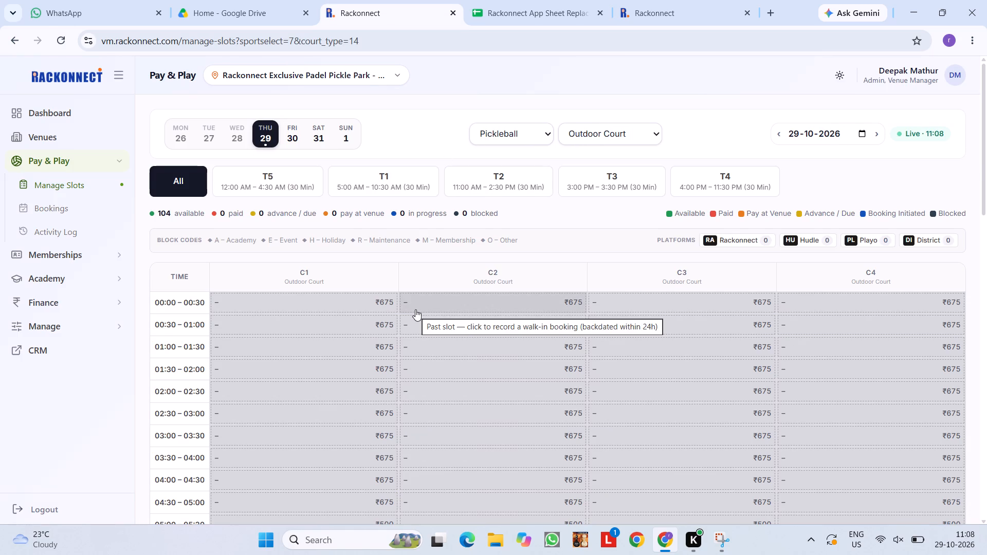
pyautogui.scroll(-1, 407, 240)
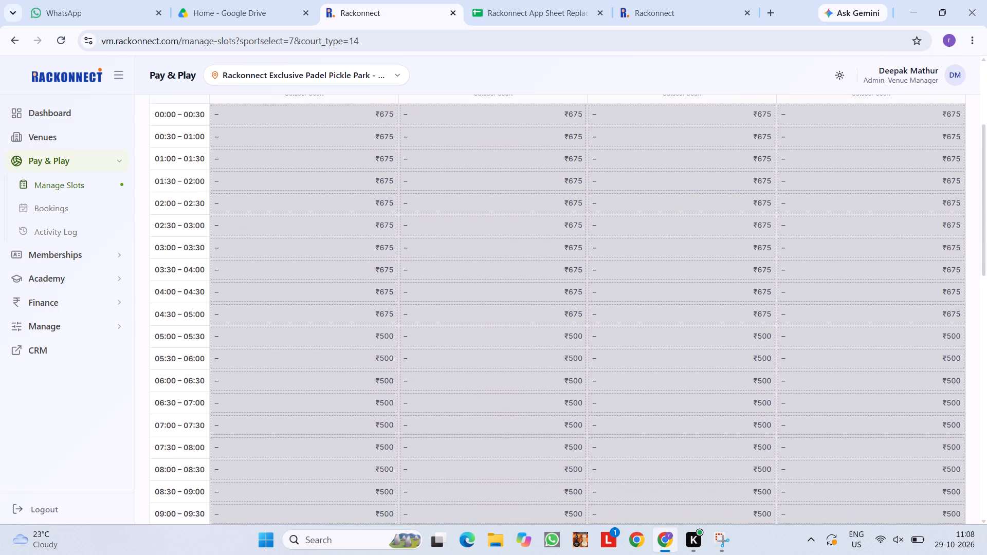
pyautogui.scroll(-2, 407, 240)
pyautogui.scroll(10, 407, 240)
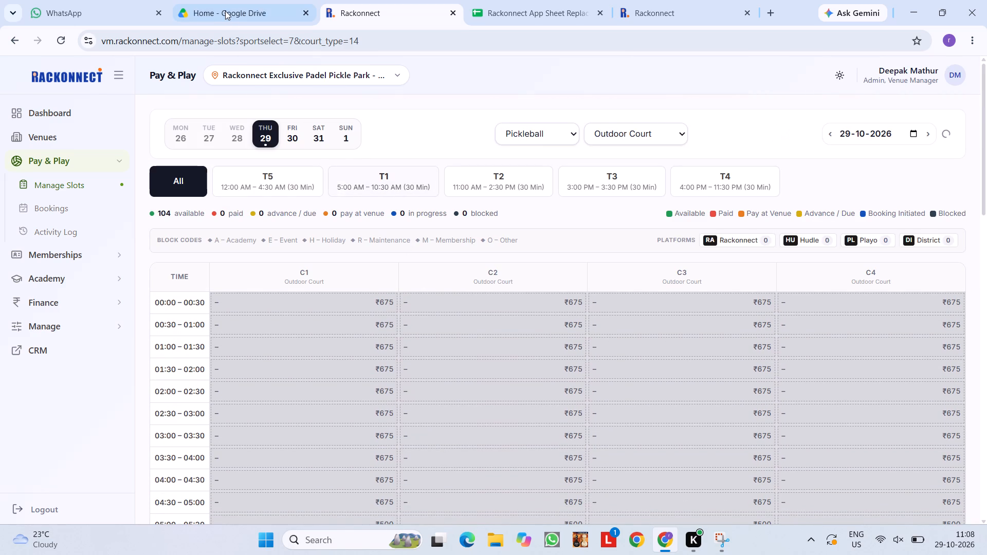
pyautogui.click(62, 40)
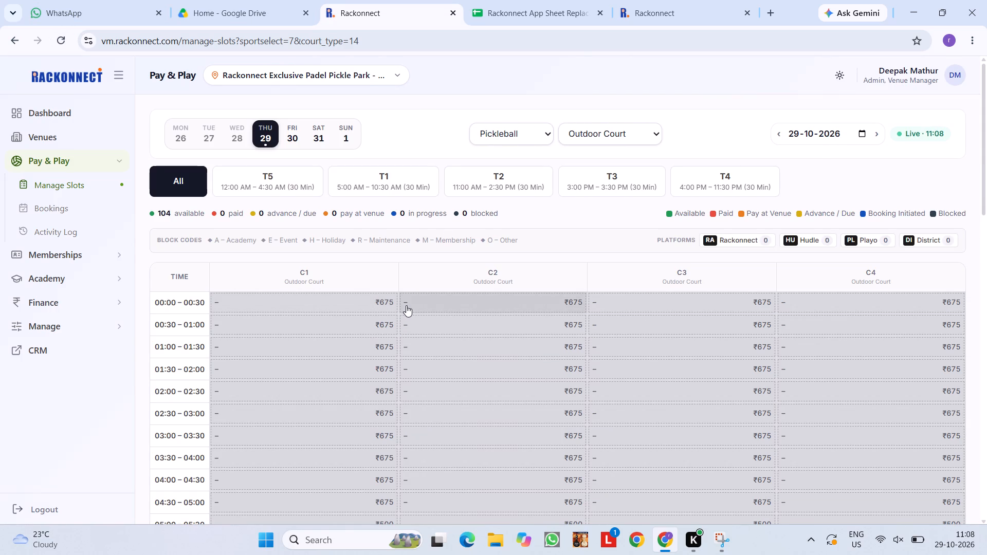
pyautogui.click(461, 9)
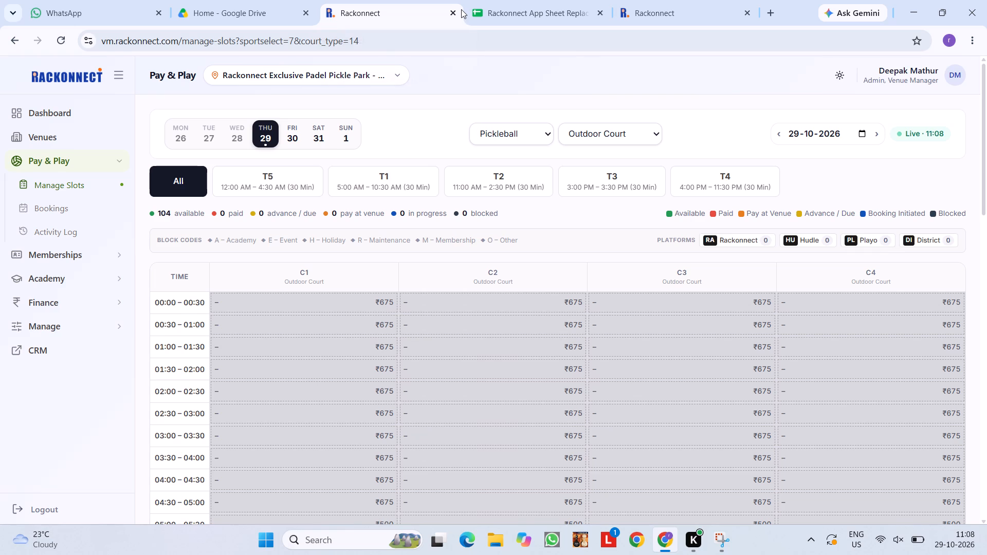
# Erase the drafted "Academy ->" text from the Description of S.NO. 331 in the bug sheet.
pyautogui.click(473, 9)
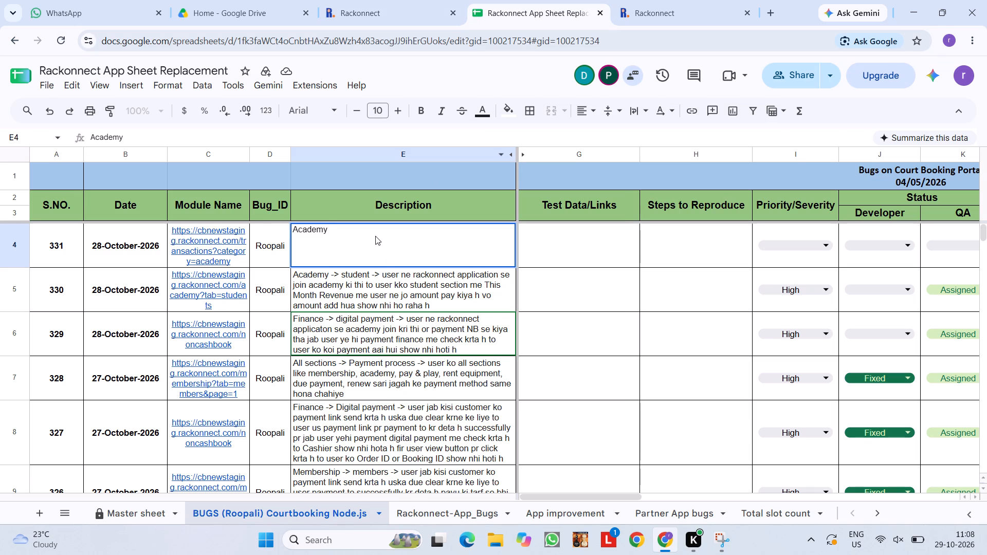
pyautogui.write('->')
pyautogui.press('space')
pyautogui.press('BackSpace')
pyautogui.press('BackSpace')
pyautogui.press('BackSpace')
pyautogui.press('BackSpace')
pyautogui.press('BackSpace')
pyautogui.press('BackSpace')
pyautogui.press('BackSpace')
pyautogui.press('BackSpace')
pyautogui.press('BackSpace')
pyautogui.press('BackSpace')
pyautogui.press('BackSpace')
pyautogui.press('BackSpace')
# Begin the Description of S.NO. 331 with the path "Finance -> transaction ->".
pyautogui.write('Fian')
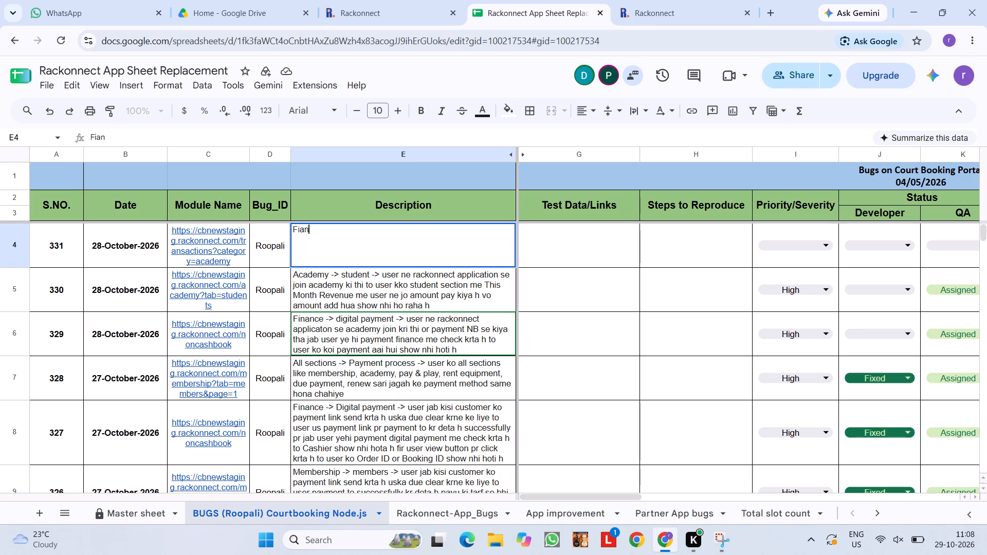
pyautogui.press('BackSpace')
pyautogui.press('BackSpace')
pyautogui.write('nance ->')
pyautogui.press('space')
pyautogui.write('trna')
pyautogui.press('BackSpace')
pyautogui.press('BackSpace')
pyautogui.press('BackSpace')
pyautogui.write('ransaction')
pyautogui.press('space')
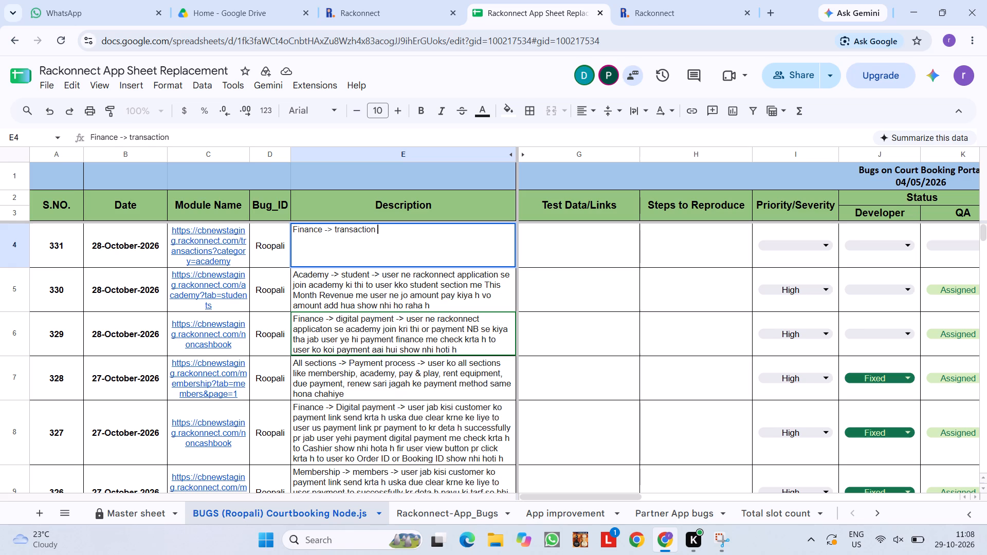
pyautogui.write('->')
pyautogui.press('space')
# Continue the Description of S.NO. 331 with "user ne rackonnect application se".
pyautogui.write('user ne')
pyautogui.press('space')
pyautogui.write('rackonnect')
pyautogui.press('space')
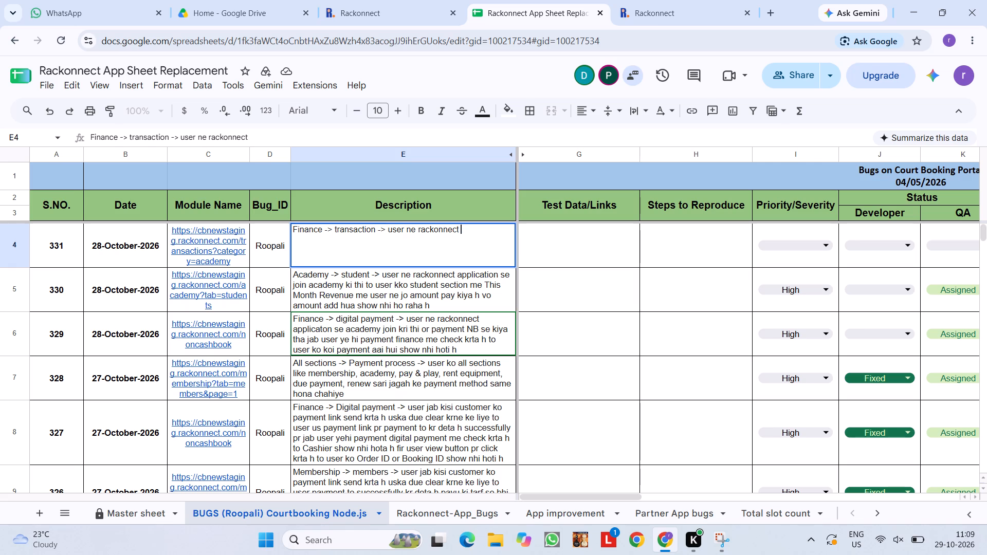
pyautogui.write('application se')
pyautogui.press('space')
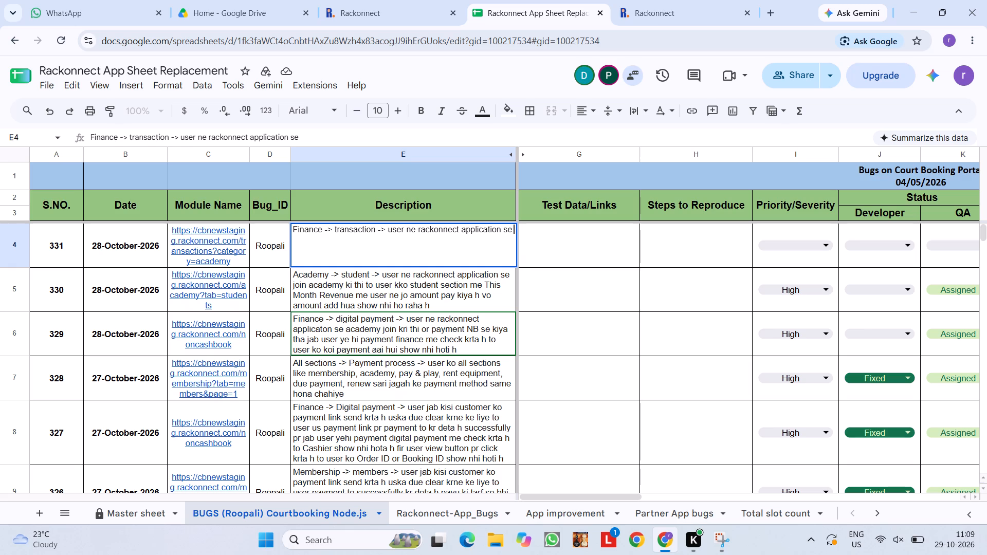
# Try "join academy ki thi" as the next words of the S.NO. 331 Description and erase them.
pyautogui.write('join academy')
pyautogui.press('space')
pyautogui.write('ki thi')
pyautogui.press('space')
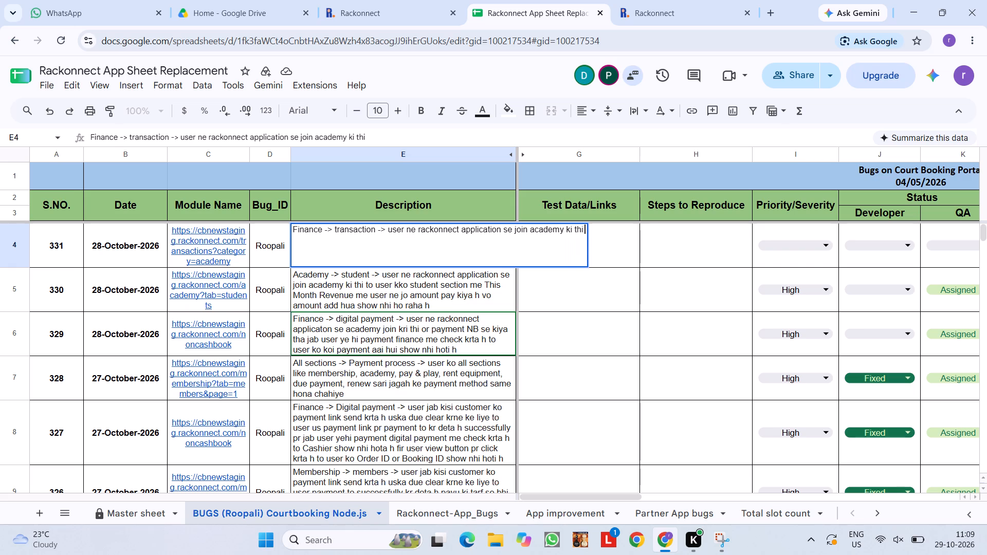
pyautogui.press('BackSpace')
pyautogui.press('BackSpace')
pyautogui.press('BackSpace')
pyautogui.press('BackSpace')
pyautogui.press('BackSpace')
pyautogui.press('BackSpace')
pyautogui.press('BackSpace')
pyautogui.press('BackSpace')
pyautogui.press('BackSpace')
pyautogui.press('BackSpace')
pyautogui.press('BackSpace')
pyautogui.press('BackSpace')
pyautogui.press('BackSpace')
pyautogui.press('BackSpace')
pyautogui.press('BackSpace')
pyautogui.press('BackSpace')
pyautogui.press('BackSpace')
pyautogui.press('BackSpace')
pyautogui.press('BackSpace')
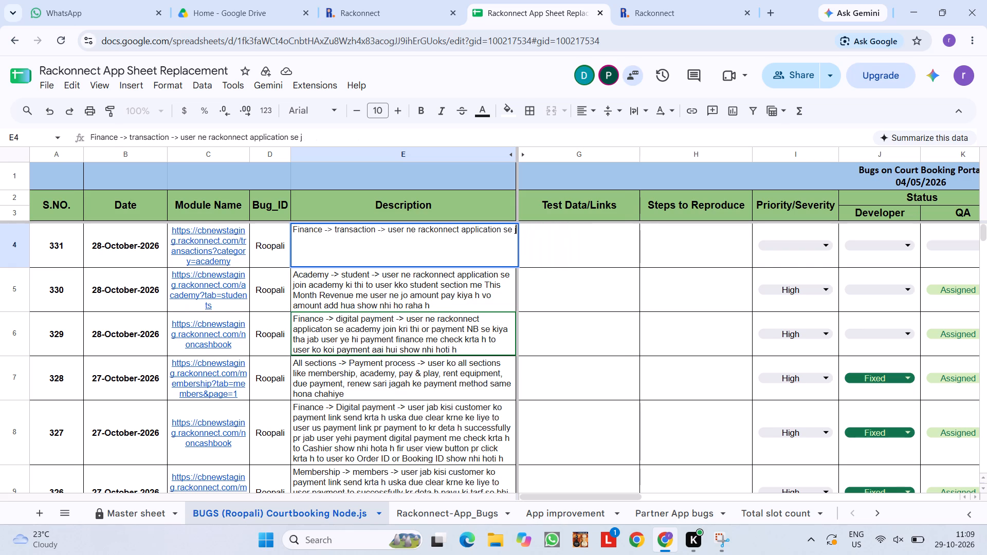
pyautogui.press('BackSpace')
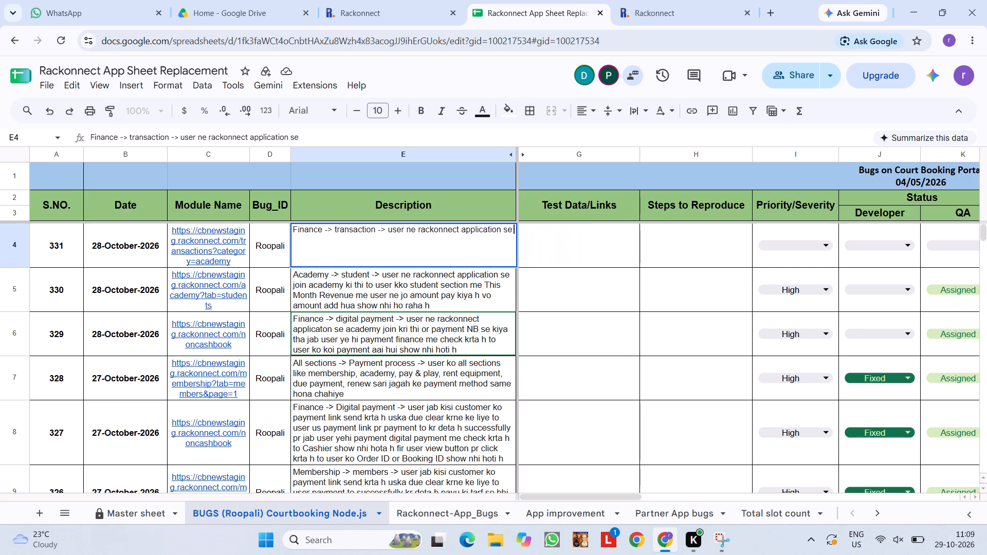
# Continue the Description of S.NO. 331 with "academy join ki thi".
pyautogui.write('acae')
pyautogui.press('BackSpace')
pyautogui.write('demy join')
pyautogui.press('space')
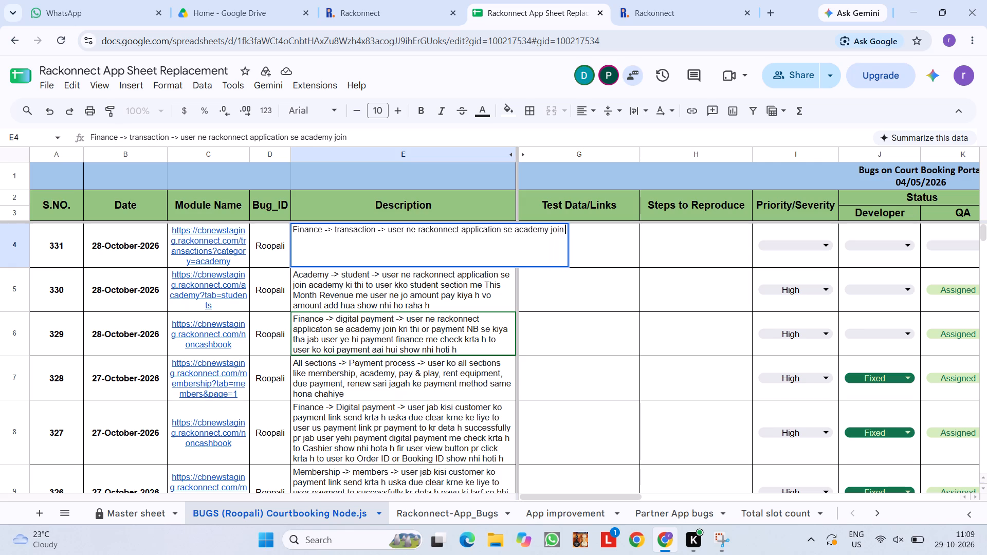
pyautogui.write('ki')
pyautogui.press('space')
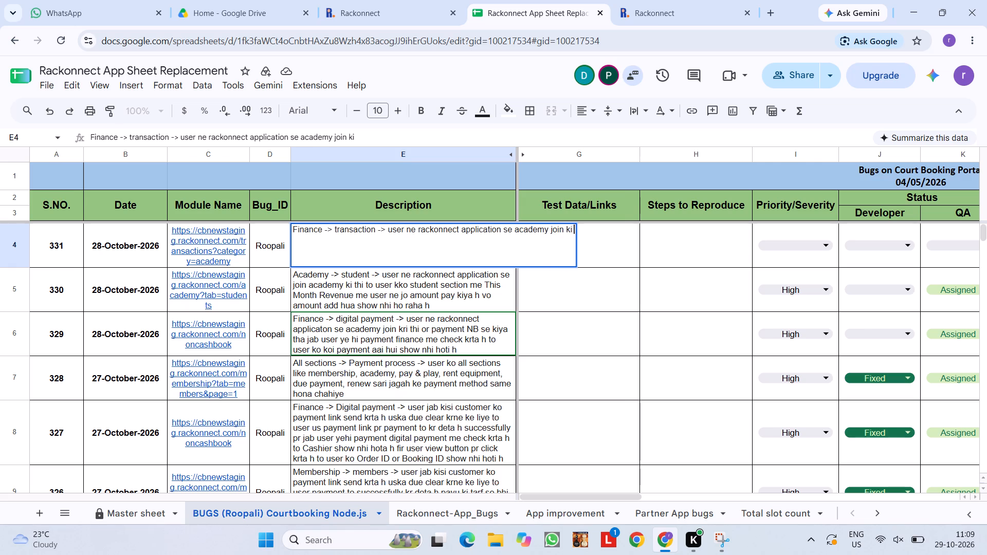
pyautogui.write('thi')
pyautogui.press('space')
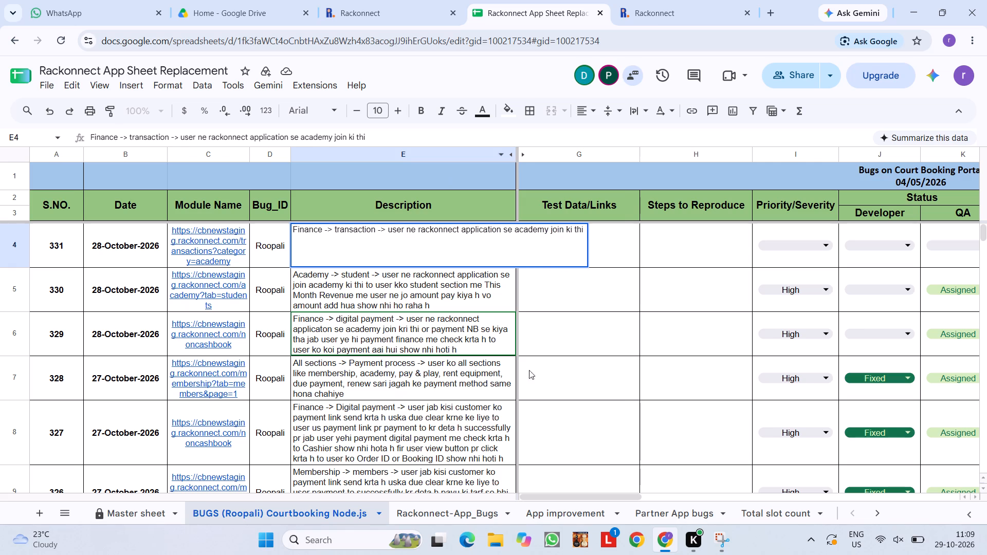
# Look through the Partner App bugs and Rackonnect-App_Bugs sheets and return to the BUGS (Roopali) Courtbooking Node.js sheet.
pyautogui.click(660, 516)
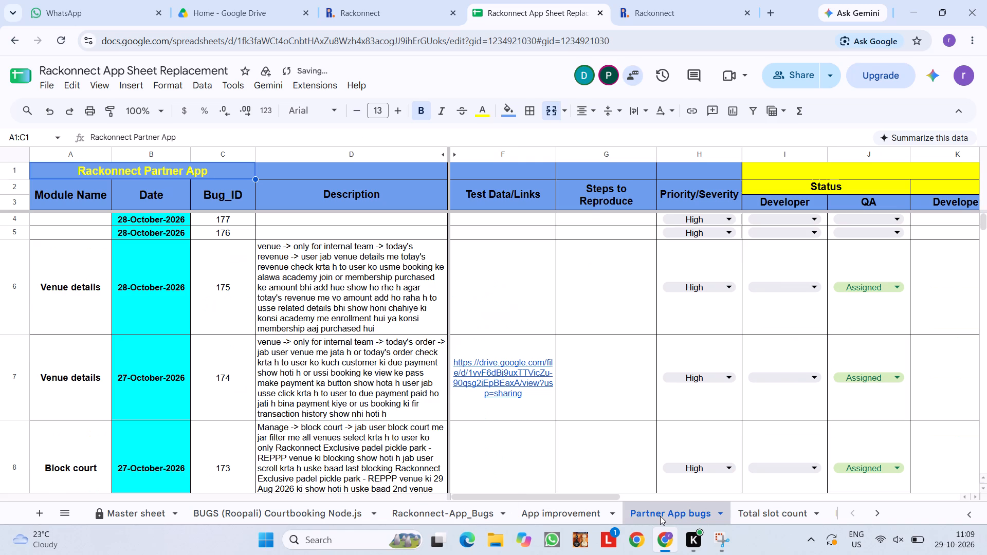
pyautogui.click(616, 70)
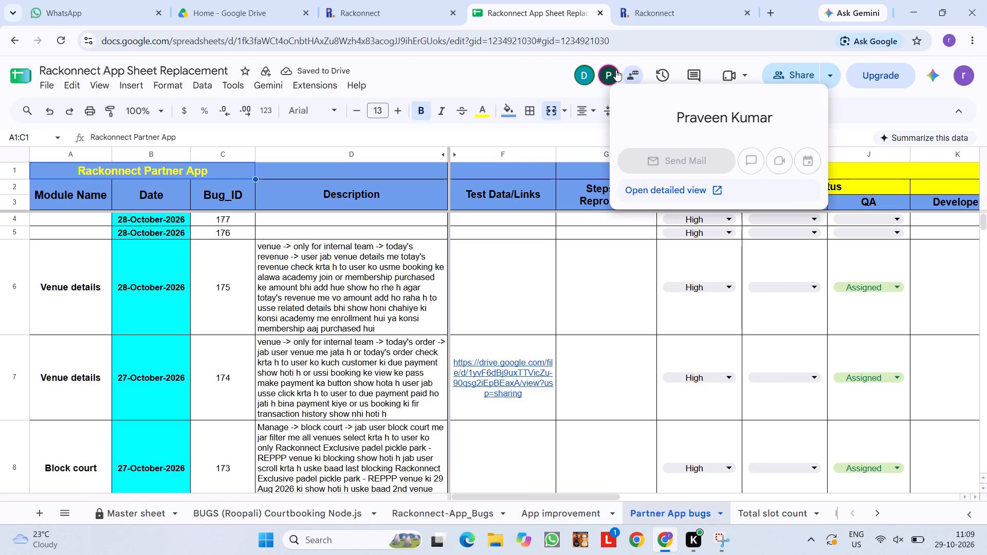
pyautogui.click(616, 70)
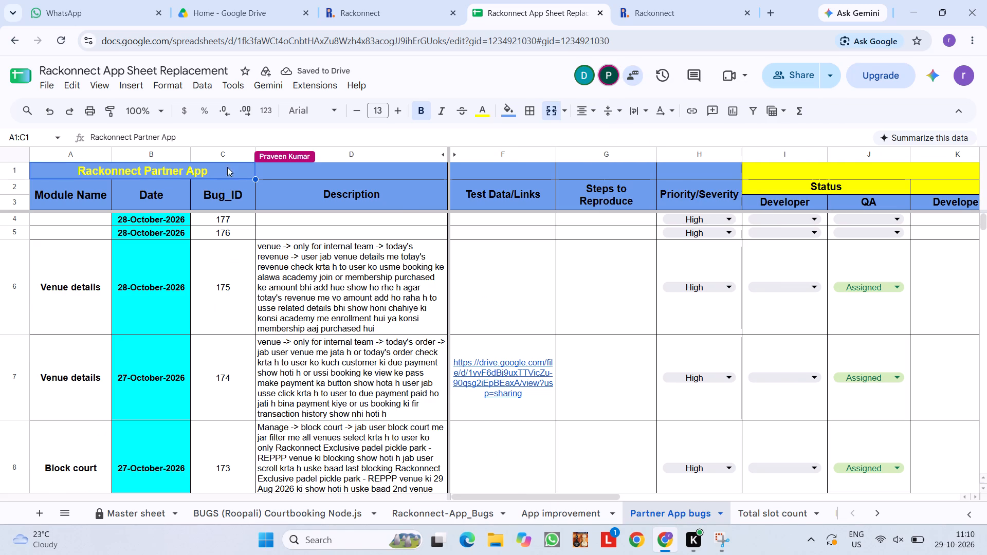
pyautogui.hscroll(1, 613, 319)
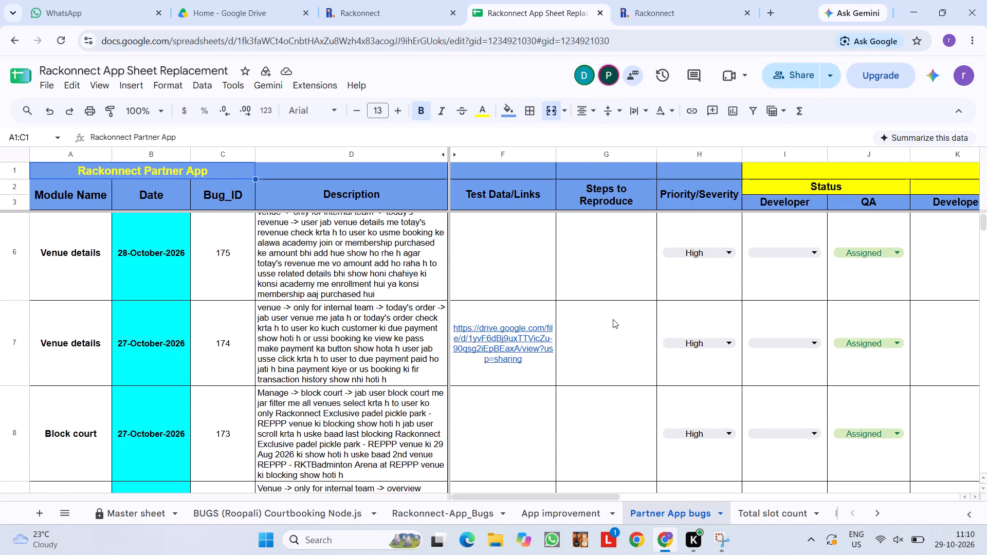
pyautogui.click(427, 520)
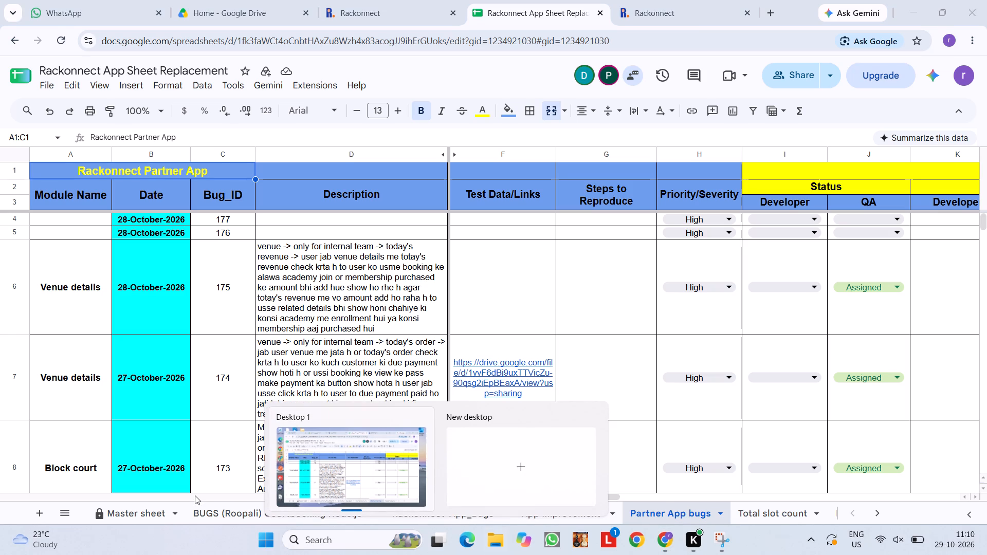
pyautogui.click(432, 519)
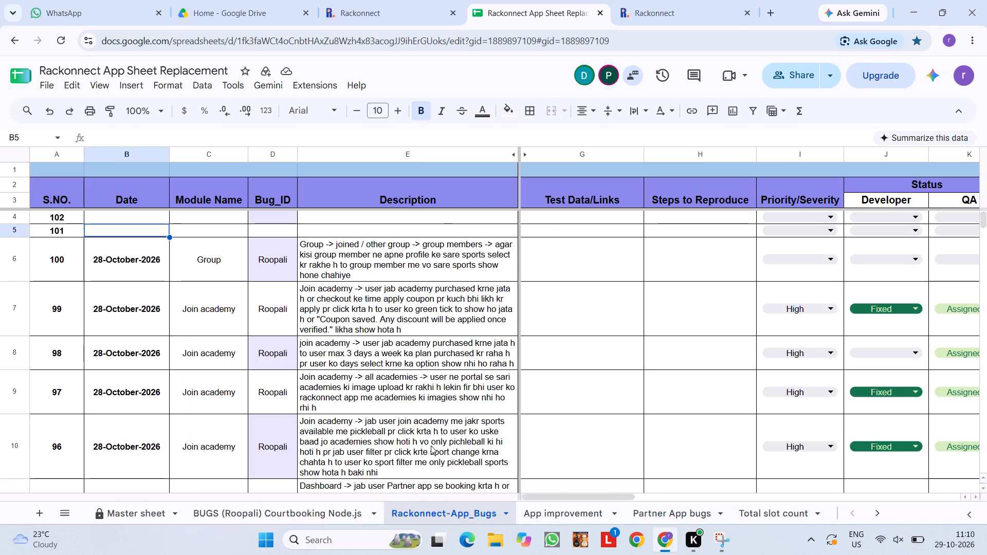
pyautogui.click(260, 511)
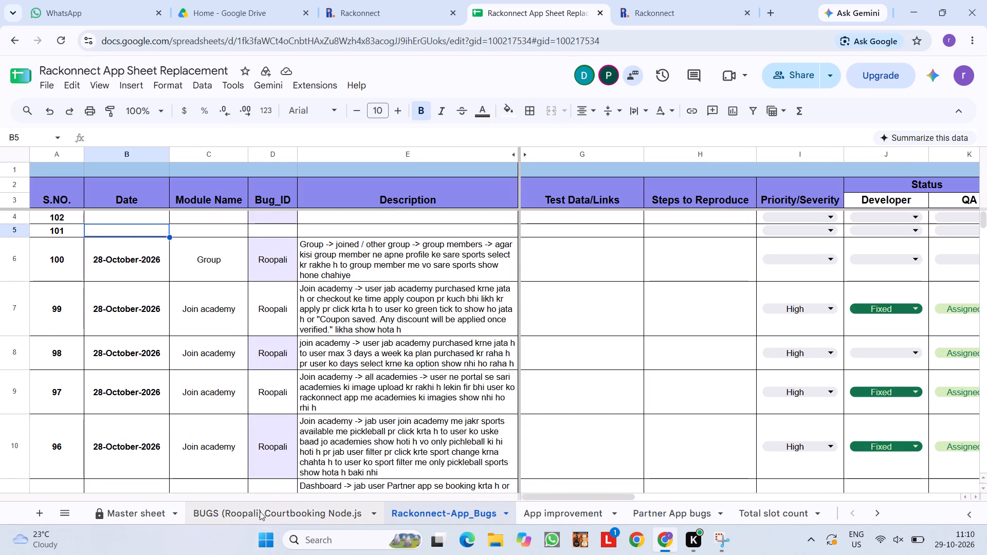
# Reopen the S.NO. 331 Description and erase its wording back to "Finance -> transaction -> user".
pyautogui.doubleClick(371, 255)
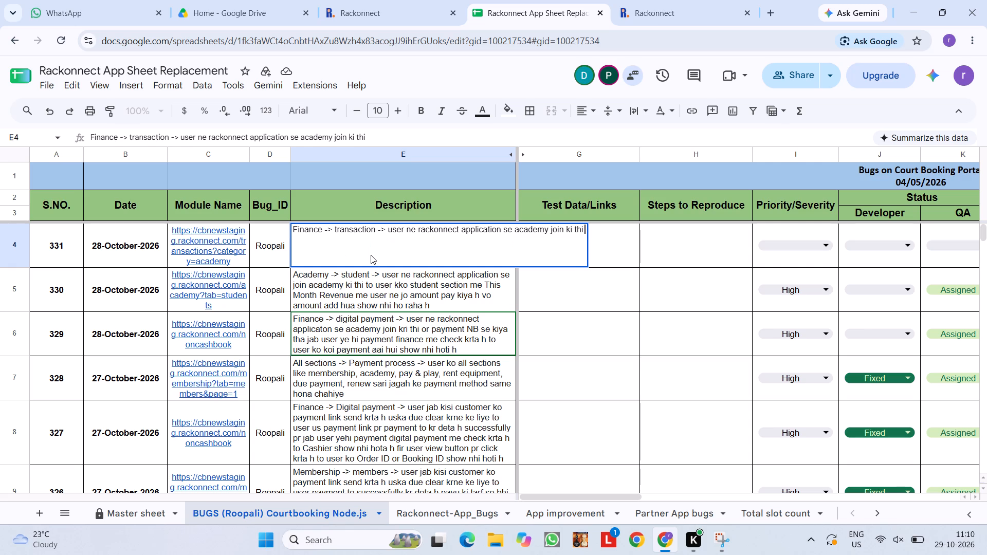
pyautogui.write('user')
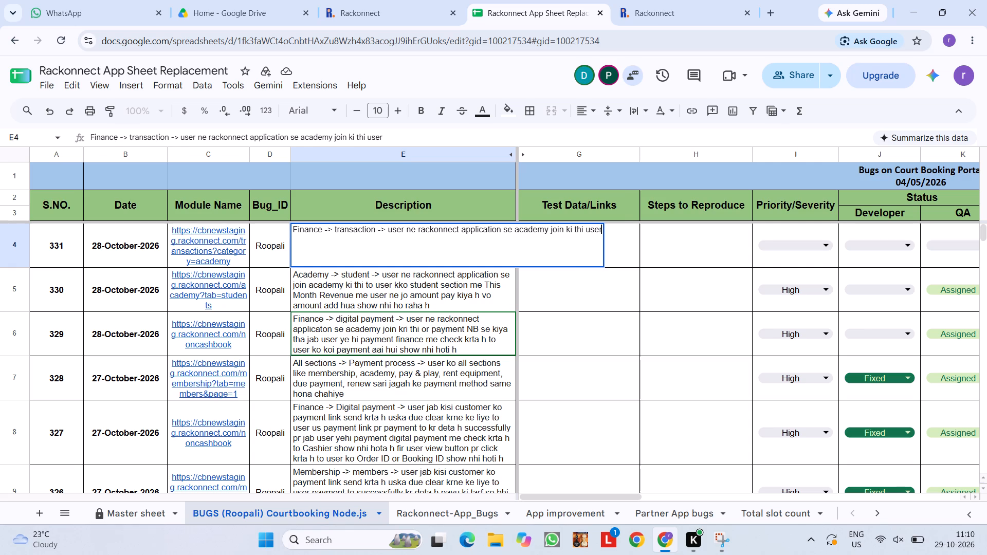
pyautogui.press('BackSpace')
pyautogui.press('BackSpace')
pyautogui.press('BackSpace')
pyautogui.press('BackSpace')
pyautogui.press('BackSpace')
pyautogui.press('BackSpace')
pyautogui.press('BackSpace')
pyautogui.press('BackSpace')
pyautogui.press('BackSpace')
pyautogui.press('BackSpace')
pyautogui.press('BackSpace')
pyautogui.press('BackSpace')
pyautogui.press('BackSpace')
pyautogui.press('BackSpace')
pyautogui.press('BackSpace')
pyautogui.press('BackSpace')
pyautogui.press('BackSpace')
pyautogui.press('BackSpace')
pyautogui.press('BackSpace')
pyautogui.press('BackSpace')
pyautogui.press('BackSpace')
pyautogui.press('BackSpace')
pyautogui.press('BackSpace')
pyautogui.press('BackSpace')
pyautogui.press('BackSpace')
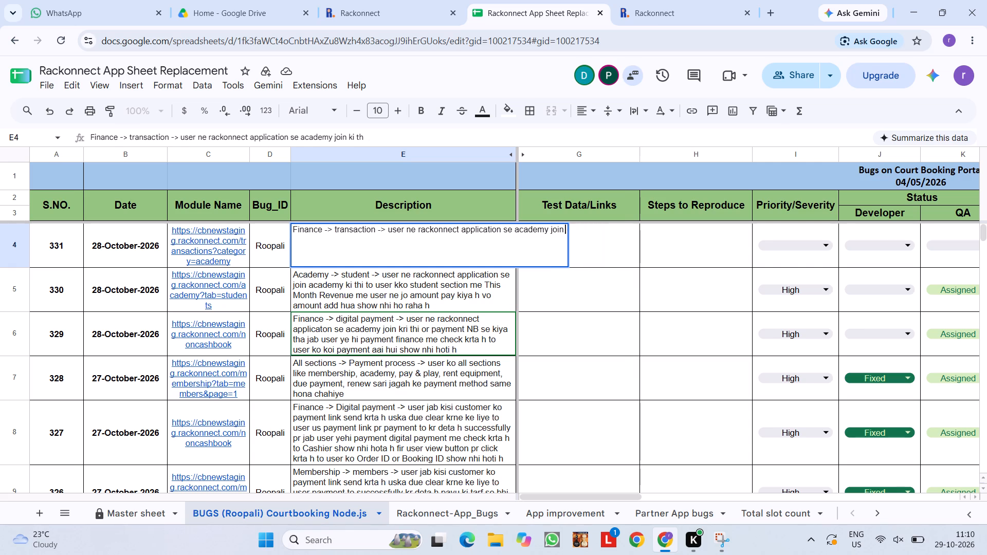
pyautogui.press('BackSpace')
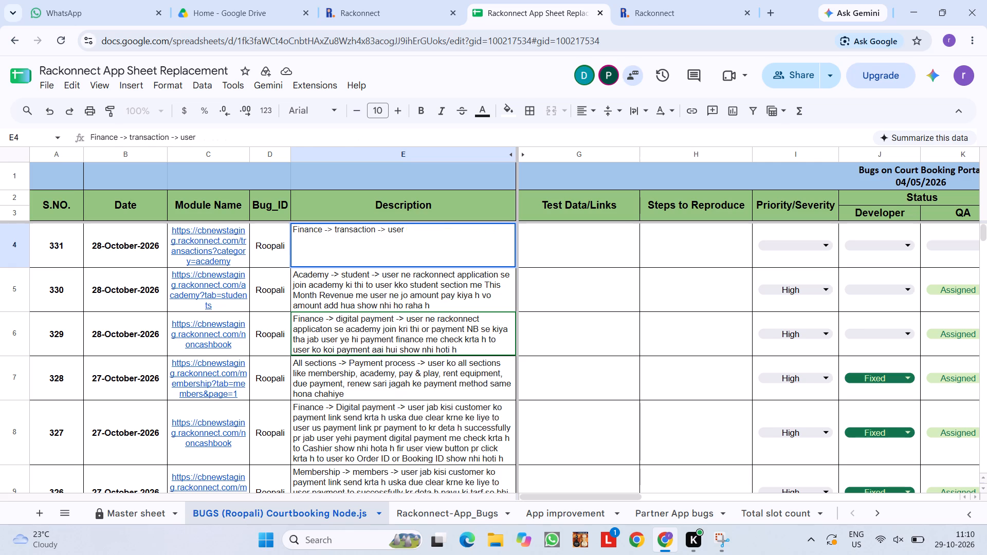
# Continue the S.NO. 331 Description with "jab reackonnect application se academy join krne jata h user ne plan select kiya".
pyautogui.write('jab')
pyautogui.press('space')
pyautogui.write('reackonnect application se')
pyautogui.press('space')
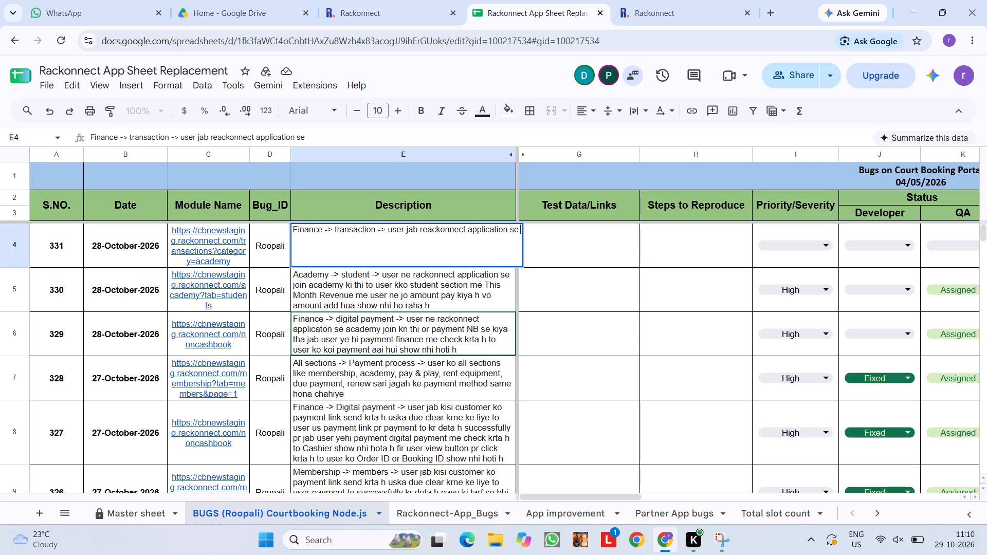
pyautogui.press('a')
pyautogui.press('BackSpace')
pyautogui.write('aa')
pyautogui.press('BackSpace')
pyautogui.write('cademy join')
pyautogui.press('space')
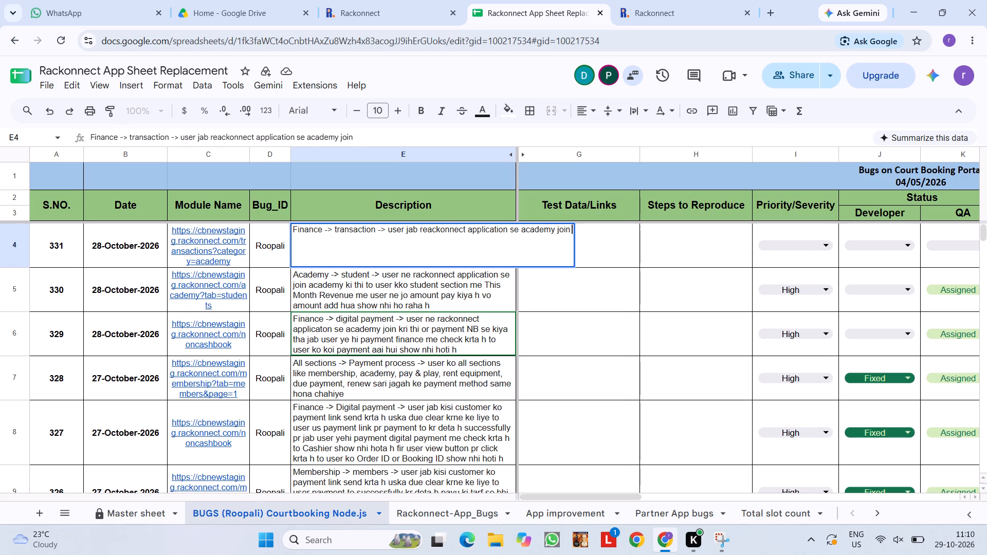
pyautogui.write('krne jata h user ne')
pyautogui.press('space')
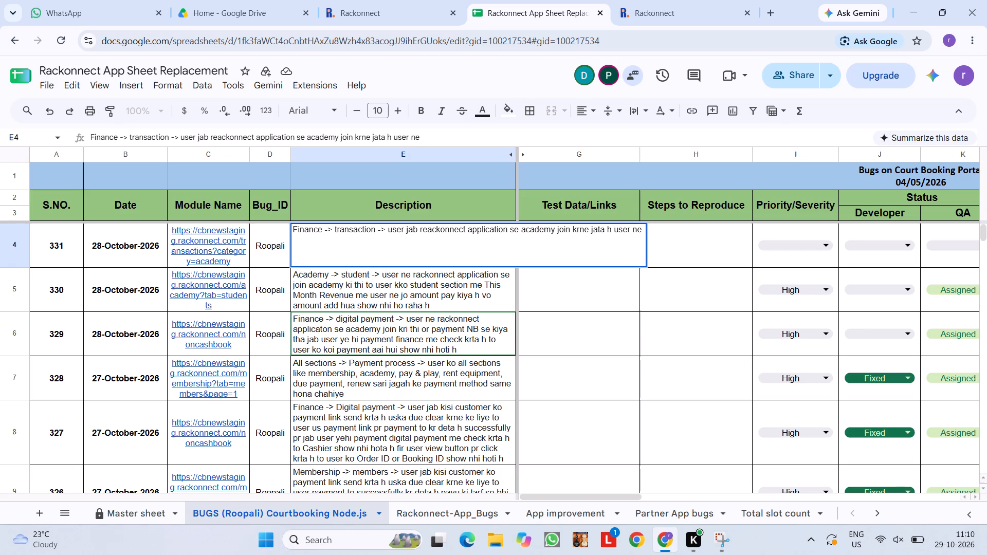
pyautogui.write('plan select kiya')
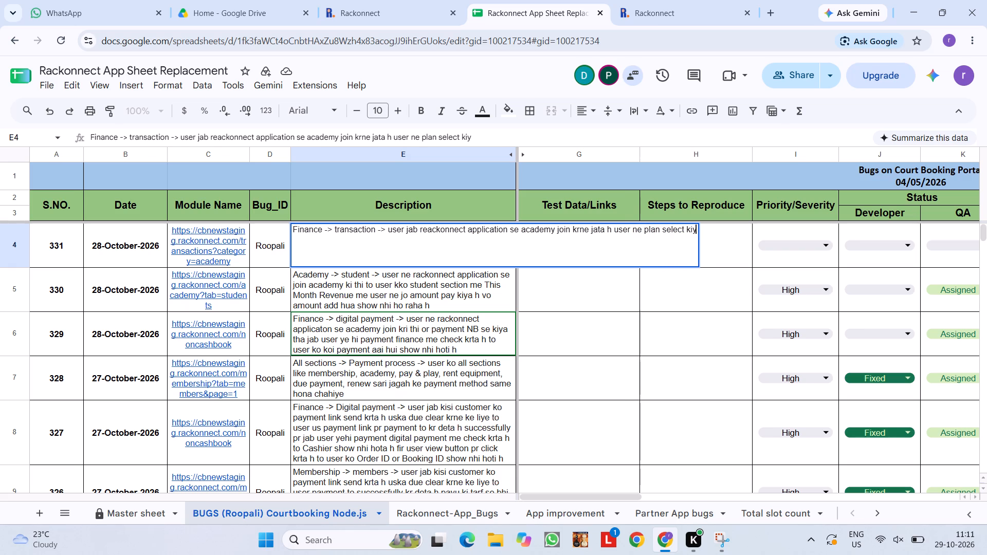
pyautogui.press('space')
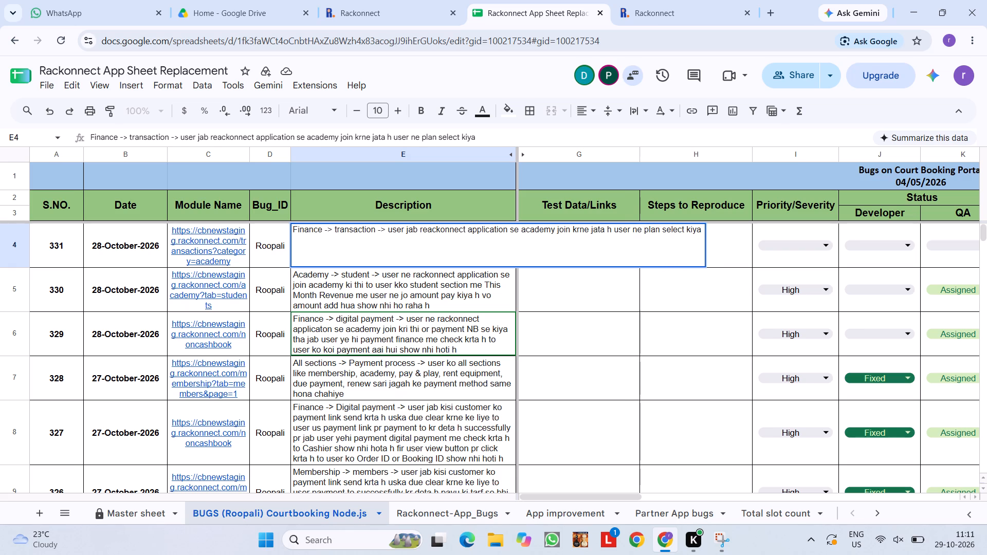
# Add "proper details bhari or payment ke time" to the S.NO. 331 Description.
pyautogui.write('paym')
pyautogui.press('BackSpace')
pyautogui.press('BackSpace')
pyautogui.press('BackSpace')
pyautogui.press('BackSpace')
pyautogui.write('proper details bhari or pau')
pyautogui.press('BackSpace')
pyautogui.write('yment')
pyautogui.press('space')
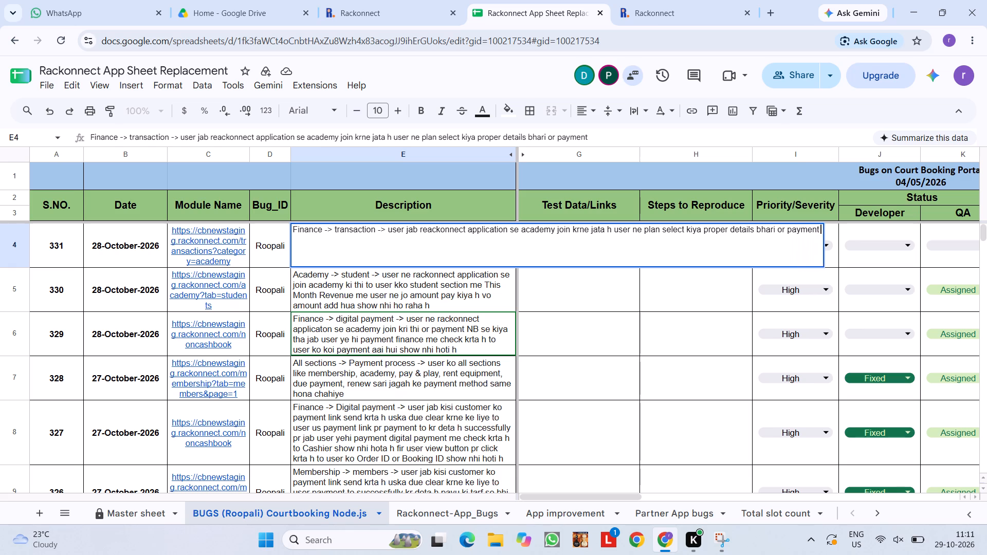
pyautogui.press('BackSpace')
pyautogui.press('BackSpace')
pyautogui.press('BackSpace')
pyautogui.press('BackSpace')
pyautogui.press('BackSpace')
pyautogui.press('BackSpace')
pyautogui.press('BackSpace')
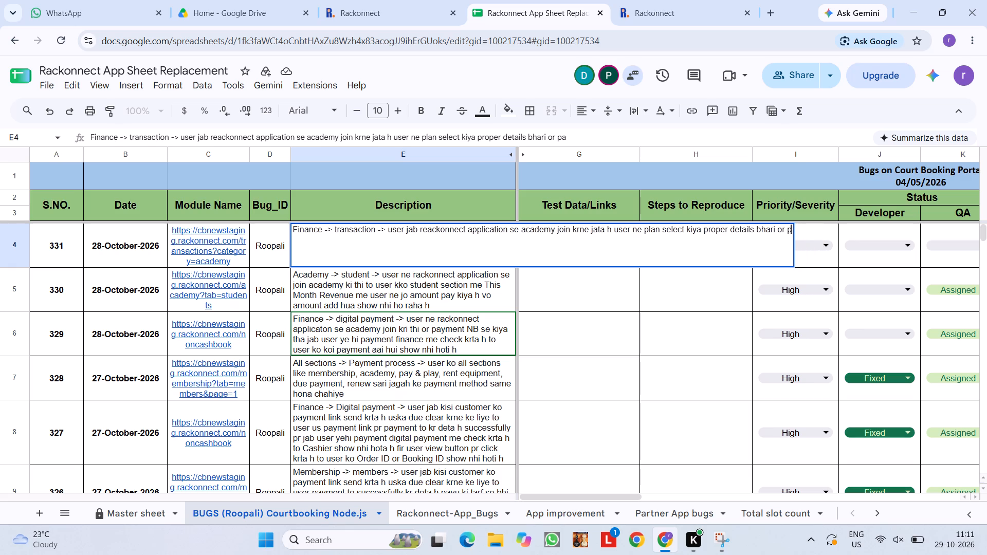
pyautogui.press('BackSpace')
pyautogui.write('check')
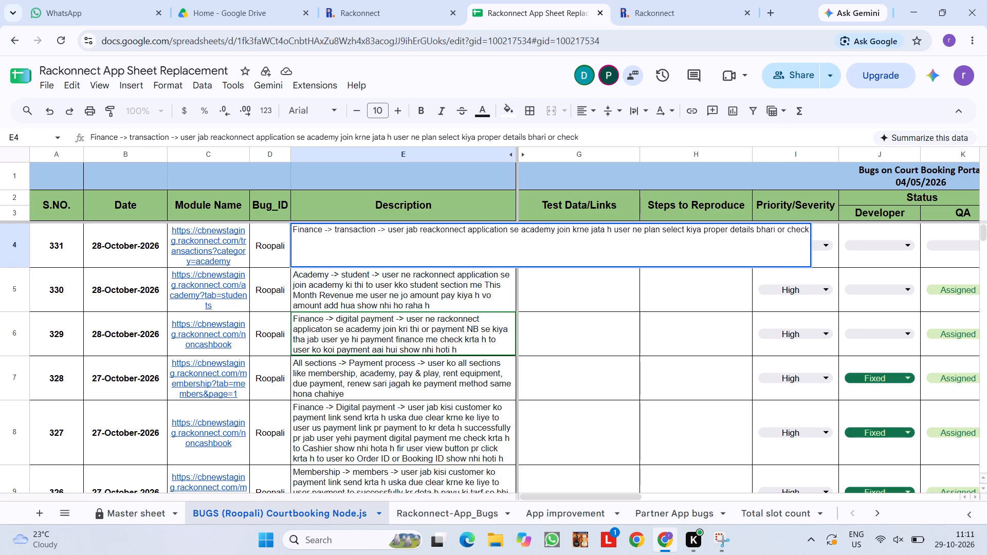
pyautogui.press('BackSpace')
pyautogui.press('BackSpace')
pyautogui.press('BackSpace')
pyautogui.press('BackSpace')
pyautogui.press('BackSpace')
pyautogui.write('payment')
pyautogui.press('space')
pyautogui.write('ke l')
pyautogui.press('BackSpace')
pyautogui.write('time')
pyautogui.press('space')
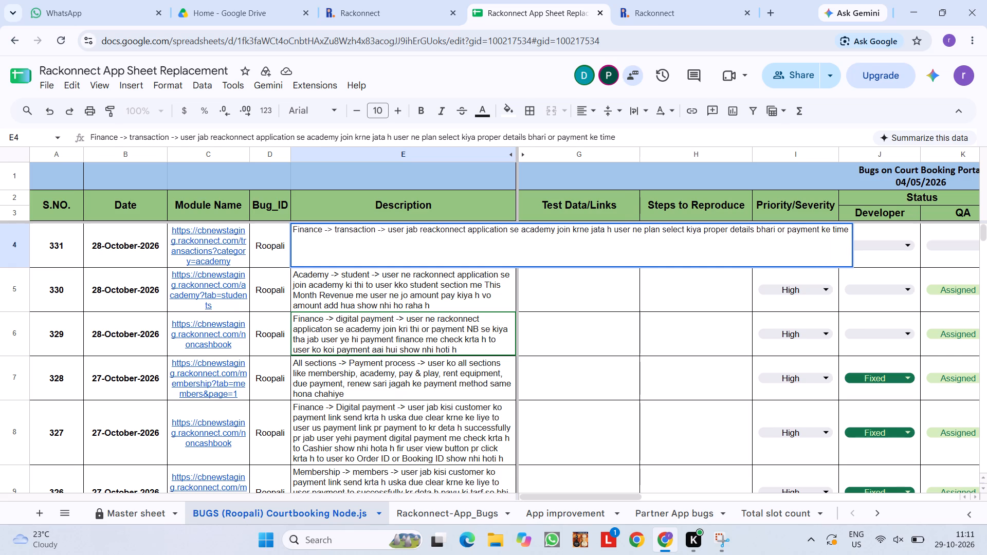
# Add "paymode NB rakh ke" to the S.NO. 331 Description.
pyautogui.write('ma')
pyautogui.press('BackSpace')
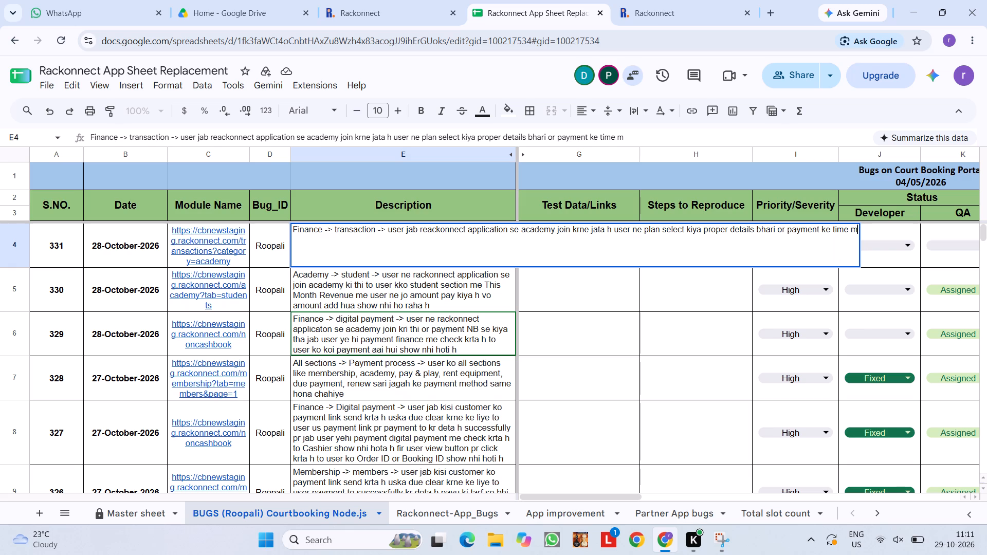
pyautogui.press('BackSpace')
pyautogui.write('pay')
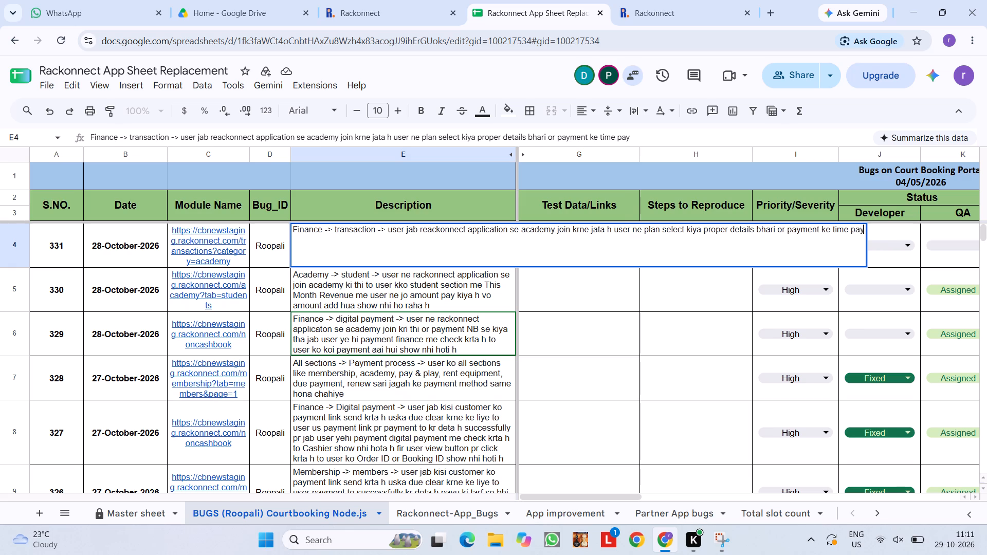
pyautogui.write('mode ne')
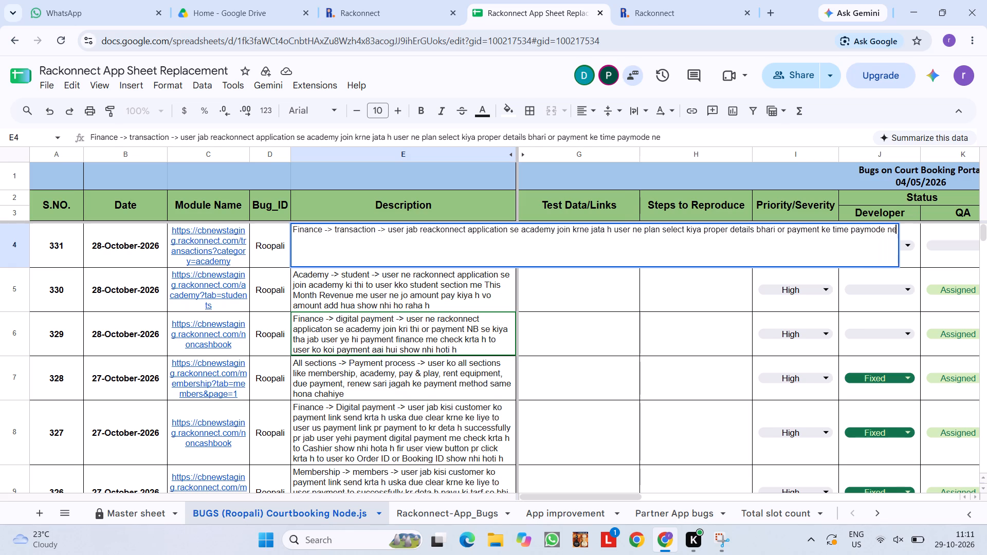
pyautogui.press('BackSpace')
pyautogui.press('BackSpace')
pyautogui.write('ND')
pyautogui.press('BackSpace')
pyautogui.write('B rakh ke')
pyautogui.press('space')
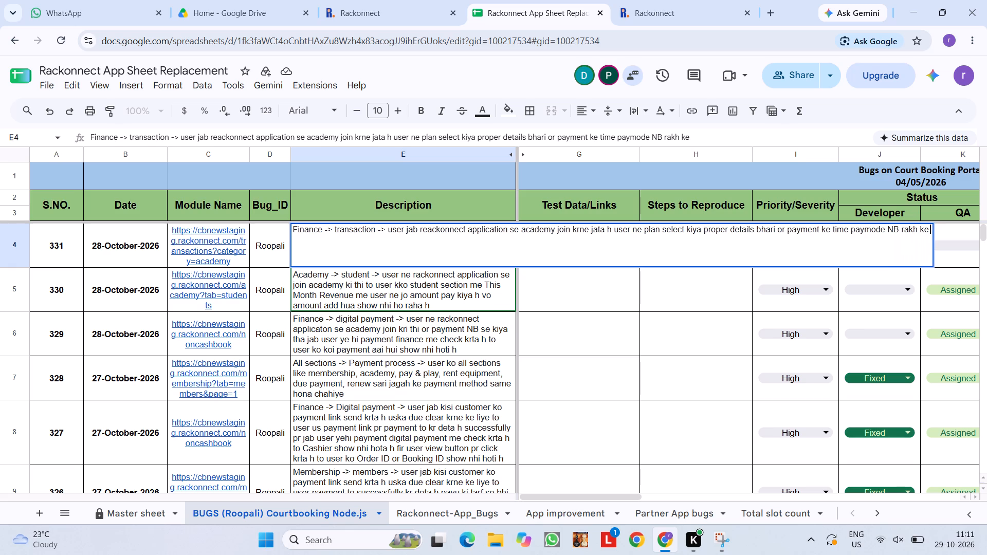
# Continue the S.NO. 331 Description with "payment kr di user successfully payment kr deta h or".
pyautogui.write('payment kr di us')
pyautogui.write('er')
pyautogui.press('space')
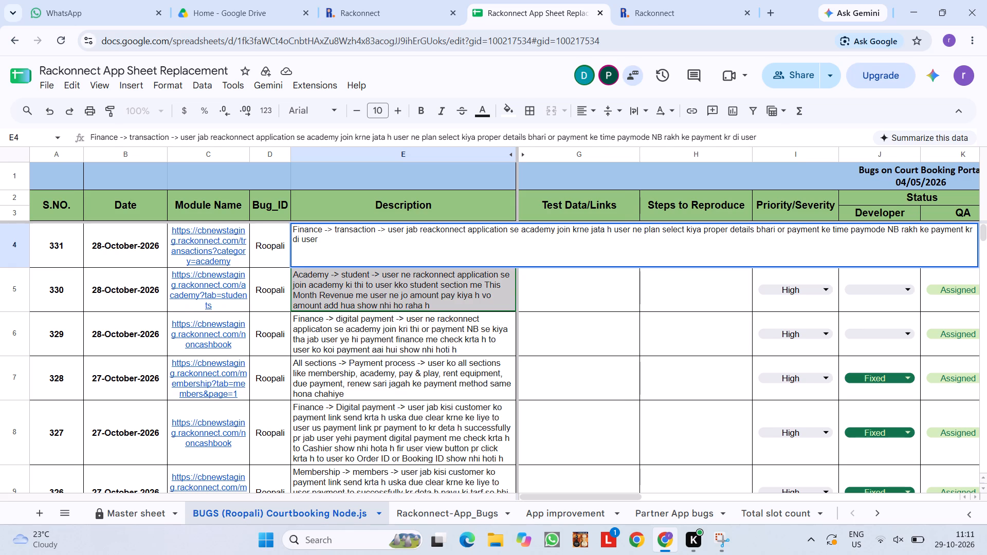
pyautogui.write('successfully pay')
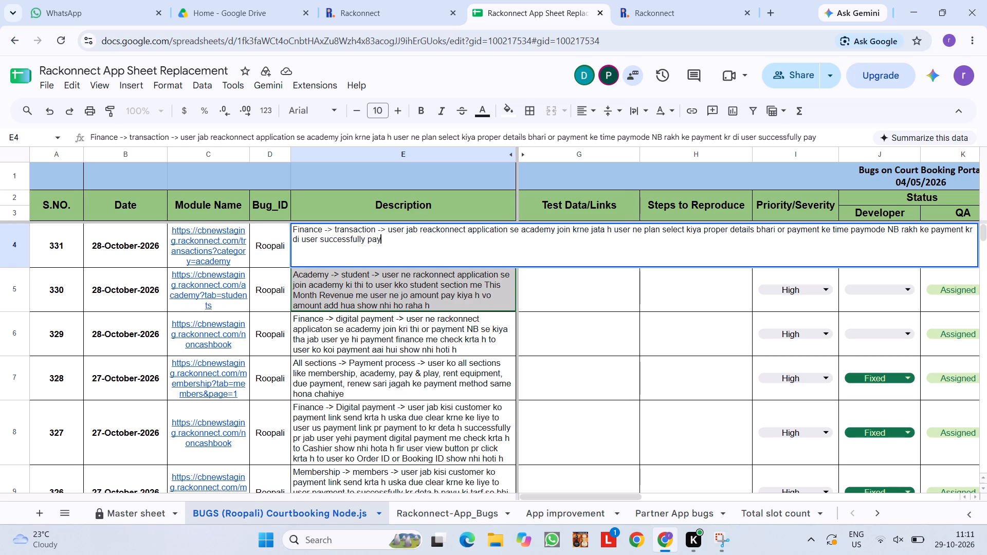
pyautogui.write('ment kr deta h oe')
pyautogui.press('space')
pyautogui.press('BackSpace')
pyautogui.press('BackSpace')
pyautogui.write('r')
pyautogui.press('space')
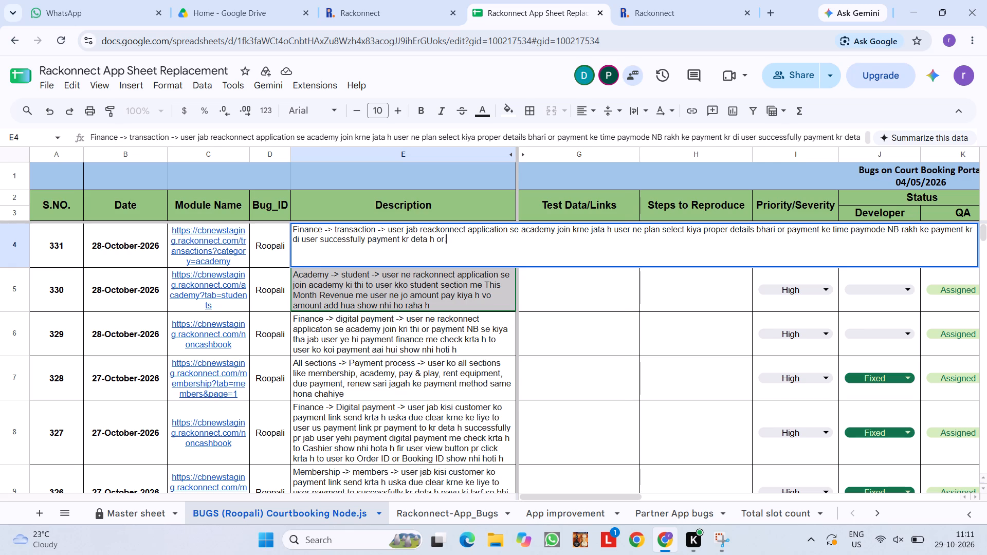
# Continue the S.NO. 331 Description with "academy join bhi ho jata h pr user ko".
pyautogui.write('joi')
pyautogui.press('BackSpace')
pyautogui.press('BackSpace')
pyautogui.press('BackSpace')
pyautogui.write('academy join bhi ho jata h')
pyautogui.press('space')
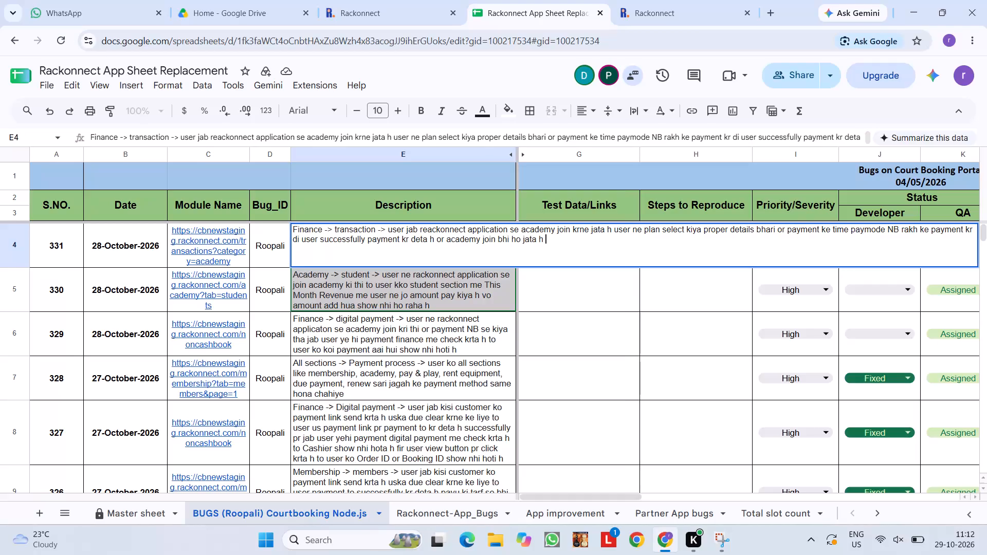
pyautogui.write('pr user ko')
pyautogui.press('space')
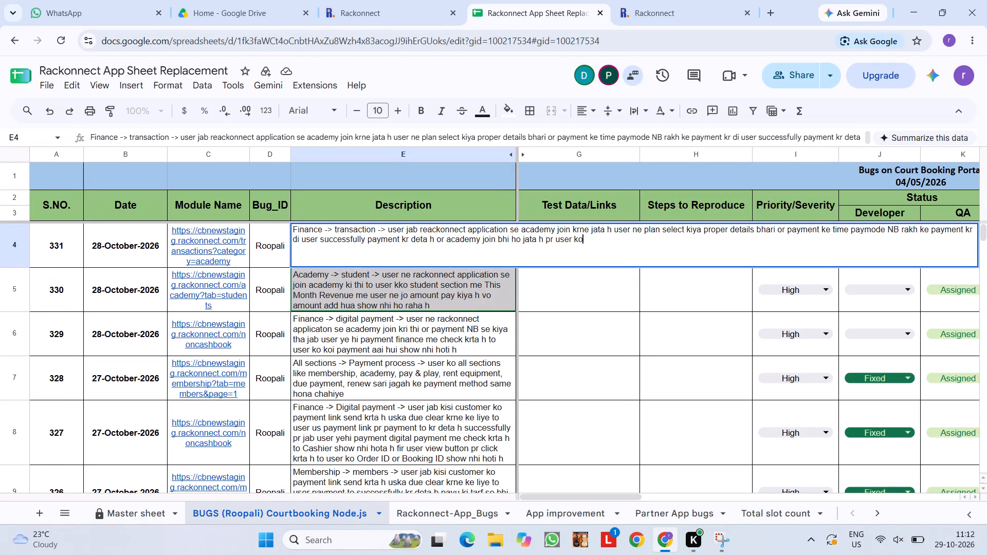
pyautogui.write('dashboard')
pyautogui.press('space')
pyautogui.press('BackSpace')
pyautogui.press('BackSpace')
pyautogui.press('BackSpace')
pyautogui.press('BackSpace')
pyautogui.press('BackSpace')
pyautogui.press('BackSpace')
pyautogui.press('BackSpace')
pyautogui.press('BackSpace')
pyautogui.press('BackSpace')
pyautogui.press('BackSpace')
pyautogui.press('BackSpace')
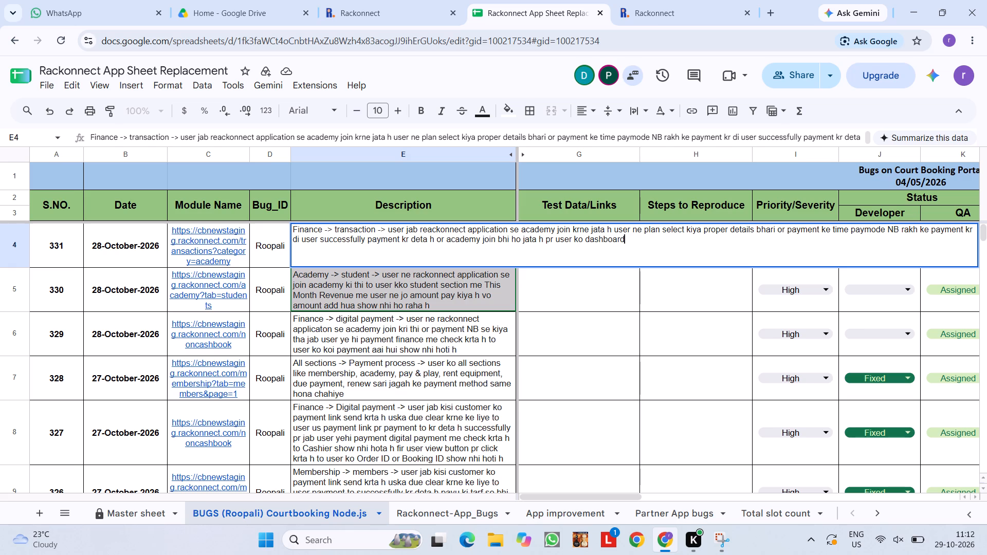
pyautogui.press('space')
# Add "portal me transaction" to the end of the S.NO. 331 Description.
pyautogui.write('po')
pyautogui.press('BackSpace')
pyautogui.write('ortal me')
pyautogui.press('space')
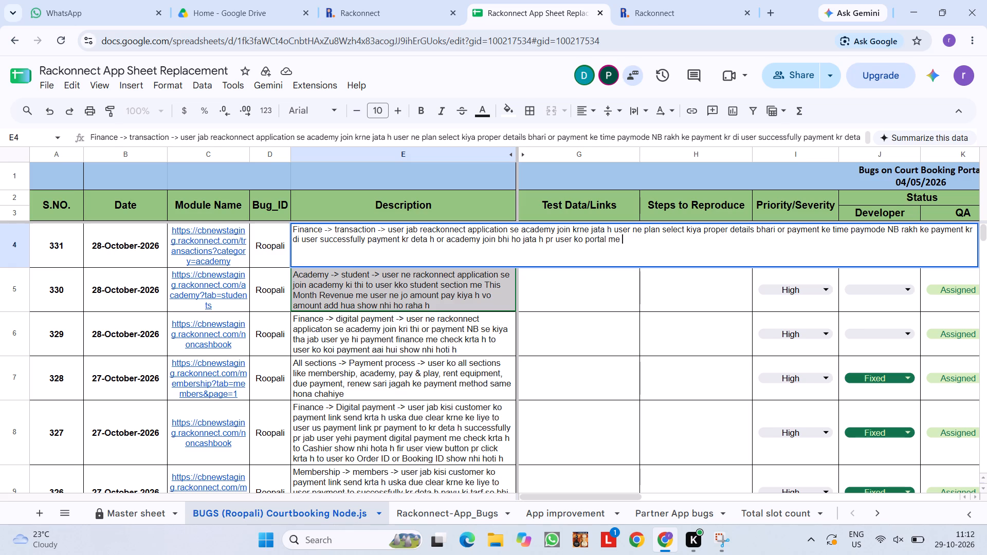
pyautogui.write('transaction')
pyautogui.press('space')
# Insert "Academy ->" after "Finance -> transaction ->" at the start of the S.NO. 331 Description.
pyautogui.click(386, 230)
pyautogui.press('space')
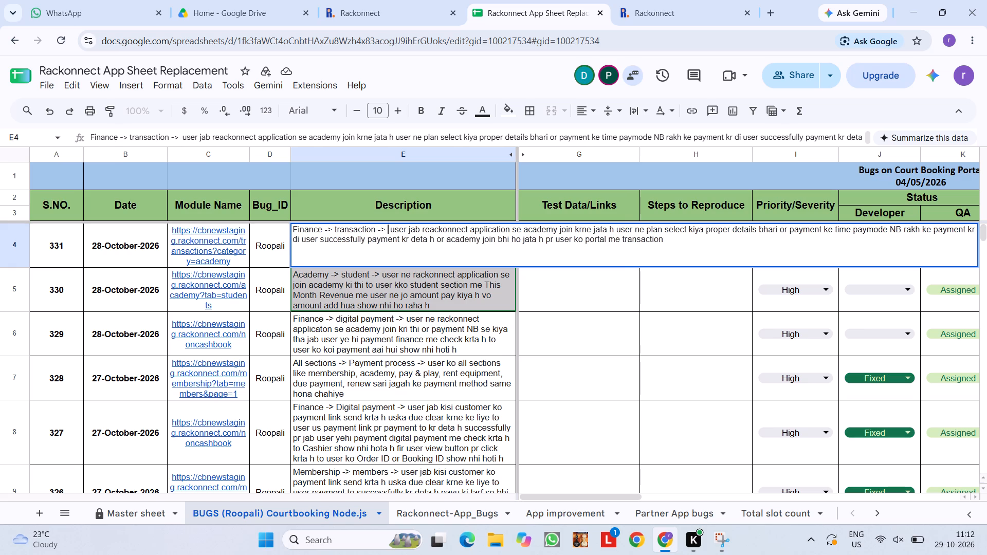
pyautogui.write('Acade,my')
pyautogui.press('space')
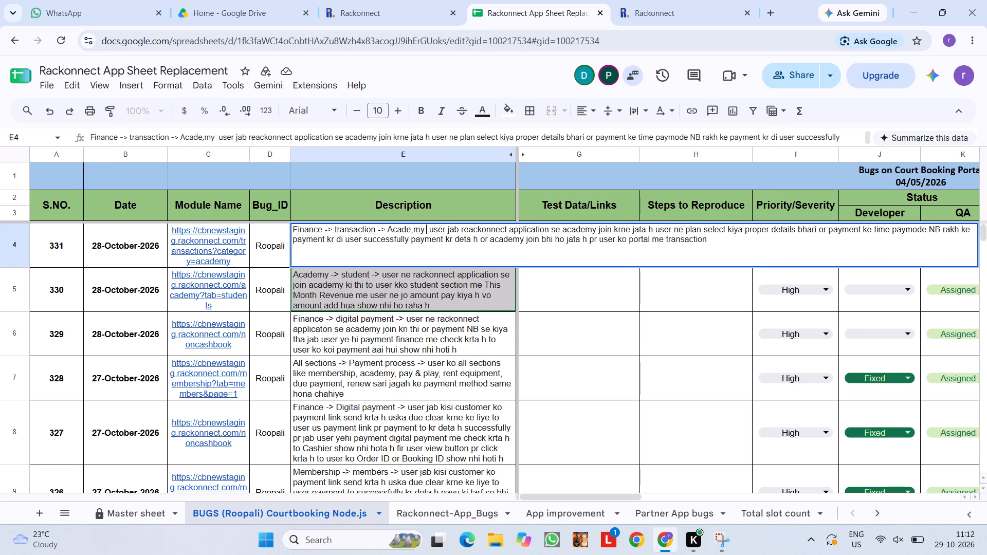
pyautogui.press('BackSpace')
pyautogui.press('BackSpace')
pyautogui.press('BackSpace')
pyautogui.press('BackSpace')
pyautogui.write('my')
pyautogui.press('space')
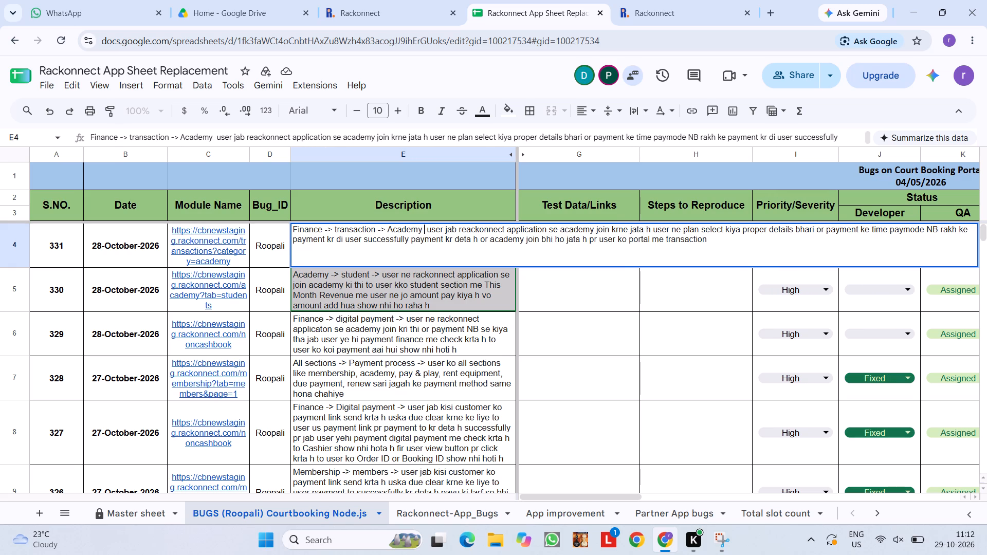
pyautogui.write('->')
pyautogui.press('space')
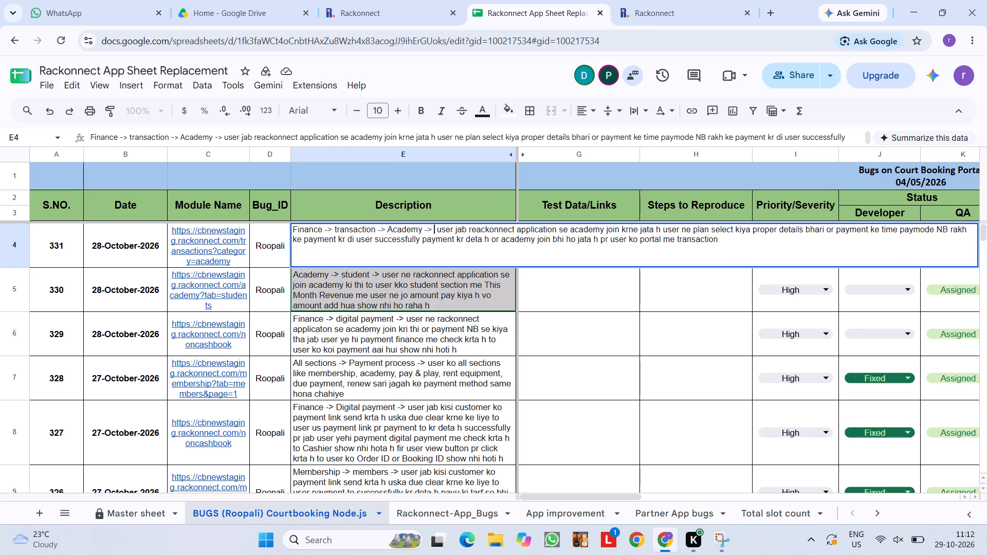
pyautogui.press('BackSpace')
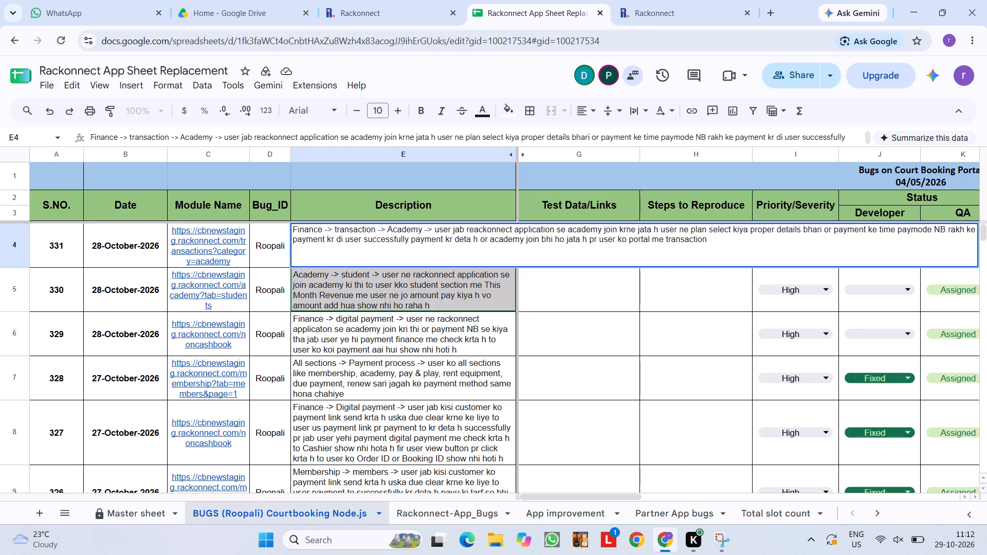
# Continue the end of the S.NO. 331 Description with ", academy me transaction to show ho jata".
pyautogui.click(725, 240)
pyautogui.press('BackSpace')
pyautogui.write(', academy me')
pyautogui.press('space')
pyautogui.write('tran')
pyautogui.write('sactio')
pyautogui.press('space')
pyautogui.press('BackSpace')
pyautogui.write('n to show ho jata jh')
pyautogui.press('space')
pyautogui.press('BackSpace')
pyautogui.press('BackSpace')
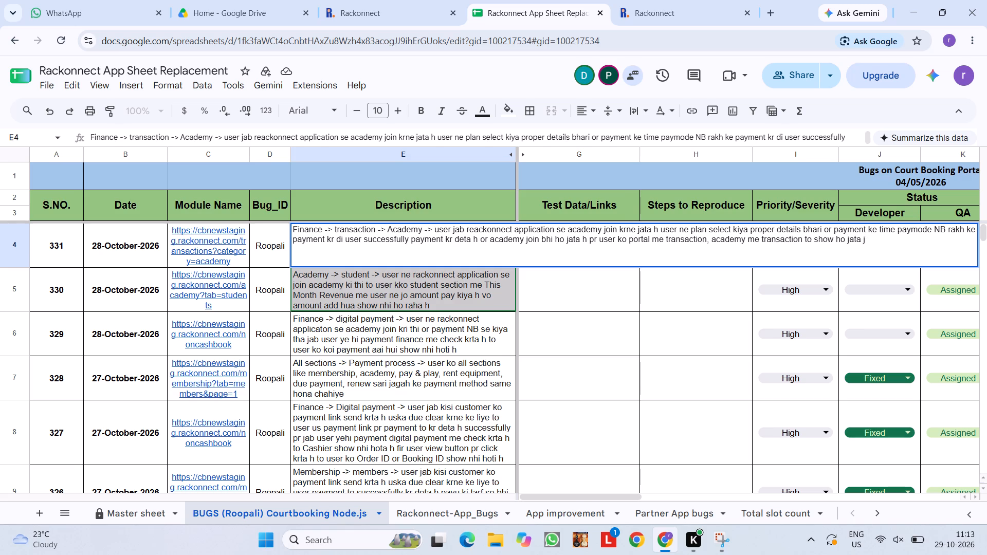
pyautogui.press('BackSpace')
pyautogui.write('j')
pyautogui.press('space')
pyautogui.press('BackSpace')
pyautogui.press('BackSpace')
# Continue the S.NO. 331 Description with "h paymode user ko onmline show hota h or payment history me user ko".
pyautogui.write('h payment')
pyautogui.press('BackSpace')
pyautogui.press('BackSpace')
pyautogui.press('BackSpace')
pyautogui.press('BackSpace')
pyautogui.write('mode')
pyautogui.press('space')
pyautogui.write('user ko')
pyautogui.press('space')
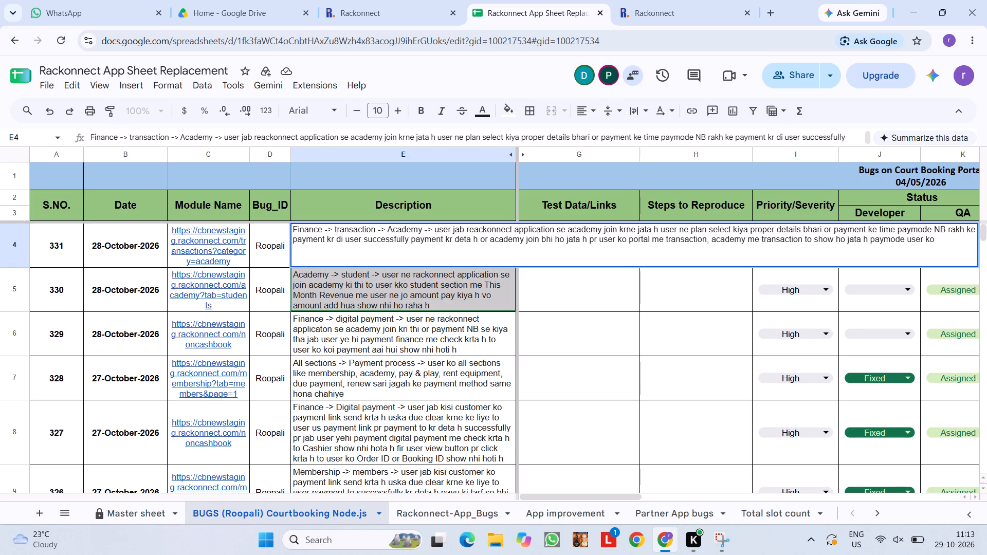
pyautogui.write('onmline show hota h')
pyautogui.press('space')
pyautogui.write('or')
pyautogui.press('space')
pyautogui.write('payment history me user ko')
pyautogui.press('space')
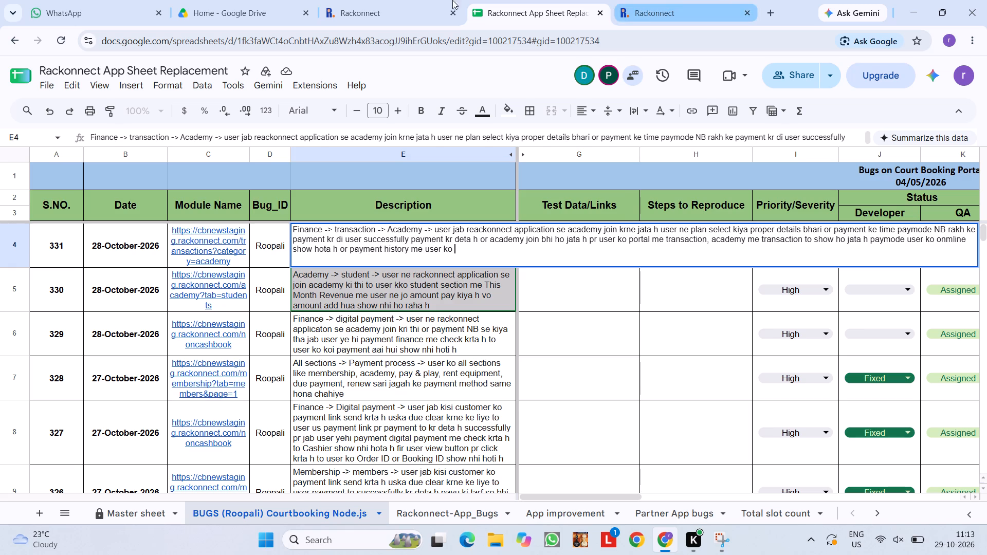
# Copy "No payment entries recorded." from the expanded academy transaction's payment history on the Rackonnect Finance page into the S.NO. 331 Description.
pyautogui.click(448, 0)
pyautogui.click(732, 0)
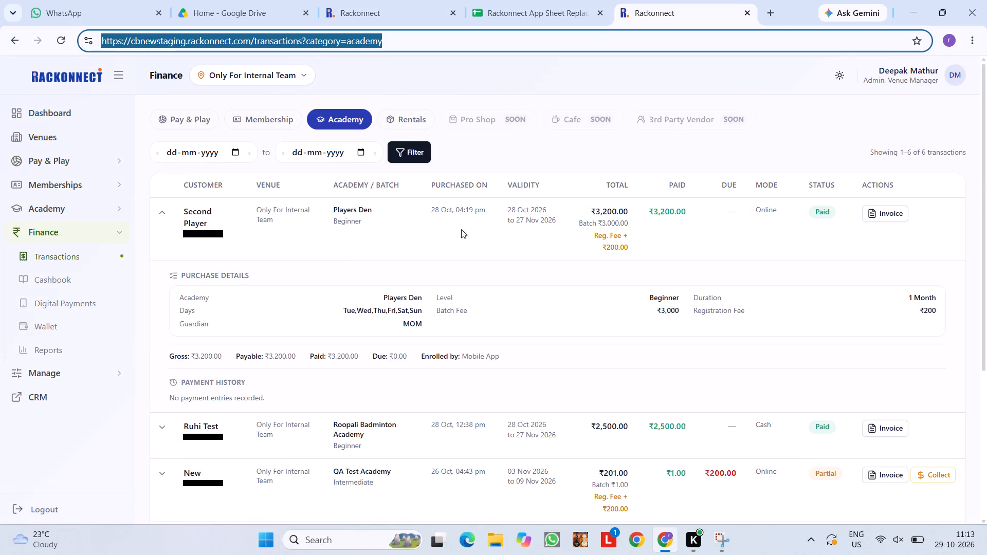
pyautogui.moveTo(180, 379); pyautogui.dragTo(266, 404)
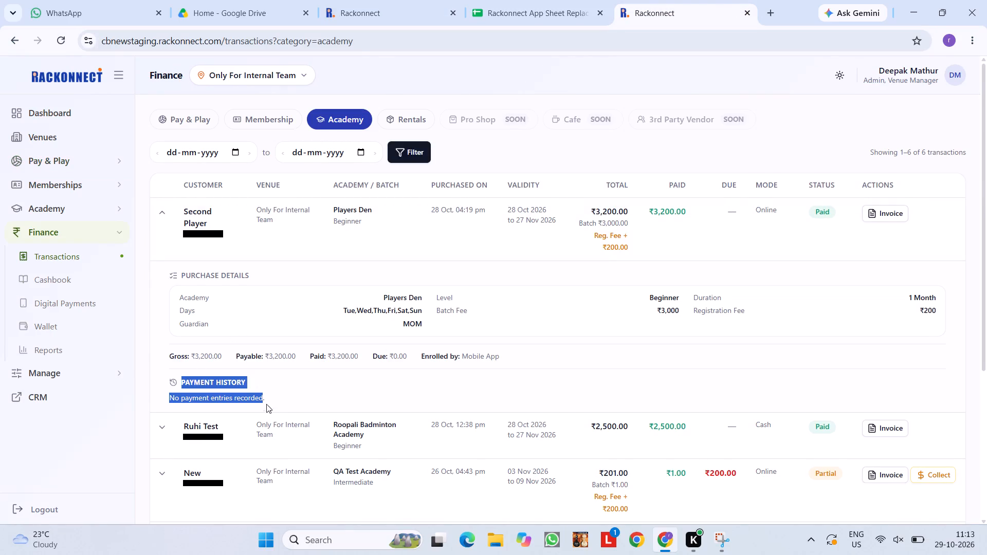
pyautogui.moveTo(266, 404); pyautogui.dragTo(276, 402)
pyautogui.click(276, 402)
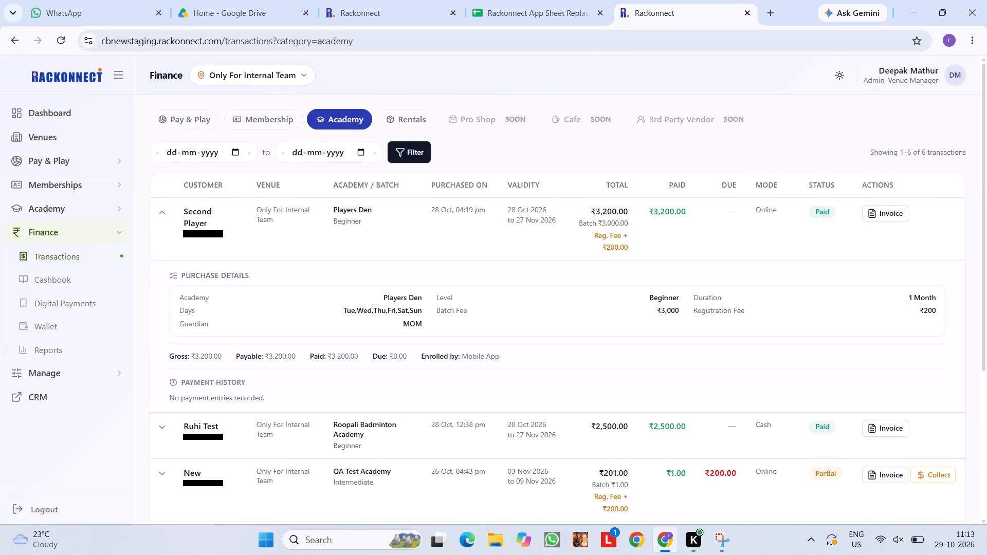
pyautogui.moveTo(169, 397); pyautogui.dragTo(284, 403)
pyautogui.hotkey('ctrl', 'c')
pyautogui.hotkey('ctrl', 'c')
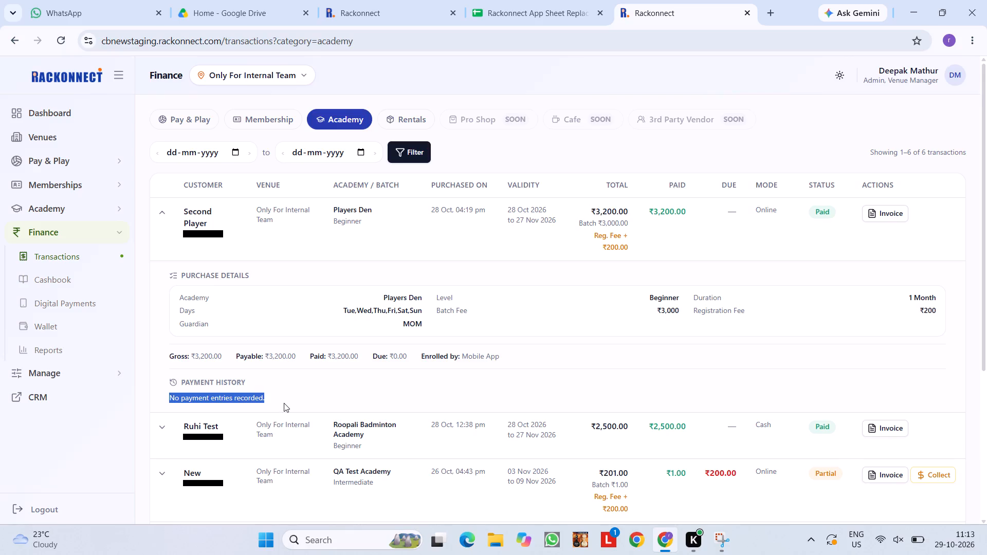
pyautogui.hotkey('ctrl', 'c')
pyautogui.click(499, 0)
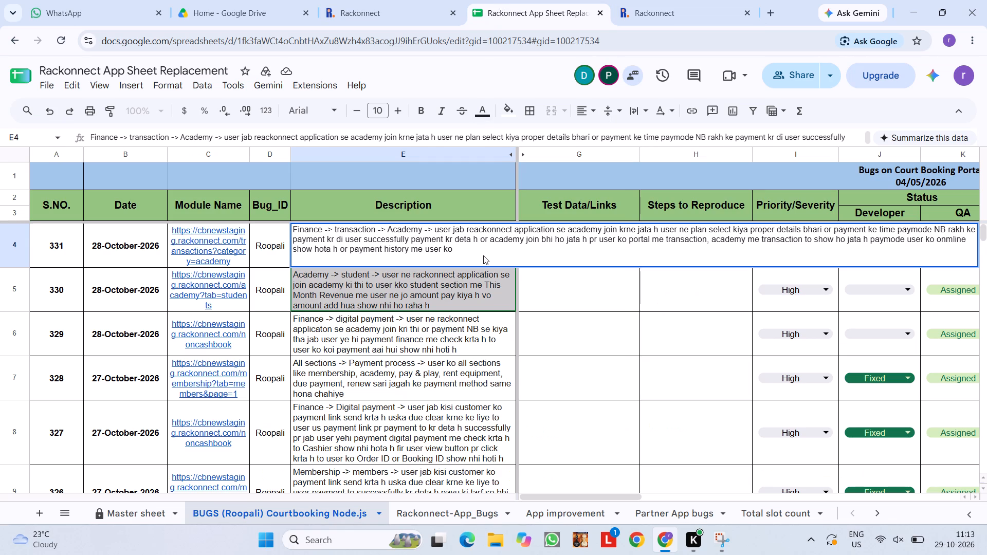
pyautogui.hotkey('ctrl', 'v')
pyautogui.press('space')
# Finish the S.NO. 331 Description with "likha hua show hota h" and commit the cell.
pyautogui.write('s')
pyautogui.press('BackSpace')
pyautogui.write('loi')
pyautogui.press('BackSpace')
pyautogui.press('BackSpace')
pyautogui.press('BackSpace')
pyautogui.write('llikha')
pyautogui.press('space')
pyautogui.press('BackSpace')
pyautogui.press('BackSpace')
pyautogui.press('BackSpace')
pyautogui.press('BackSpace')
pyautogui.press('BackSpace')
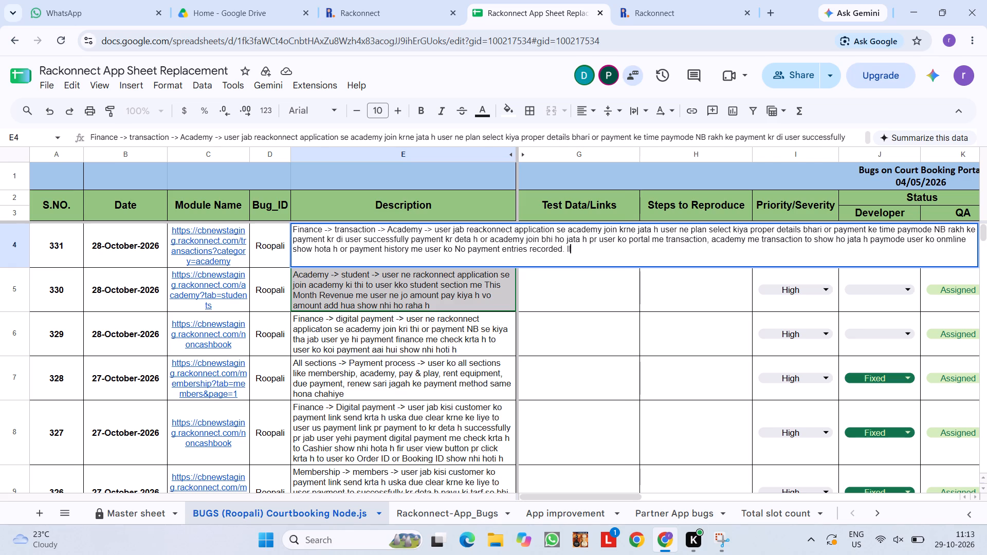
pyautogui.press('BackSpace')
pyautogui.write('ikha hua show hota h')
pyautogui.press('space')
pyautogui.press('Return')
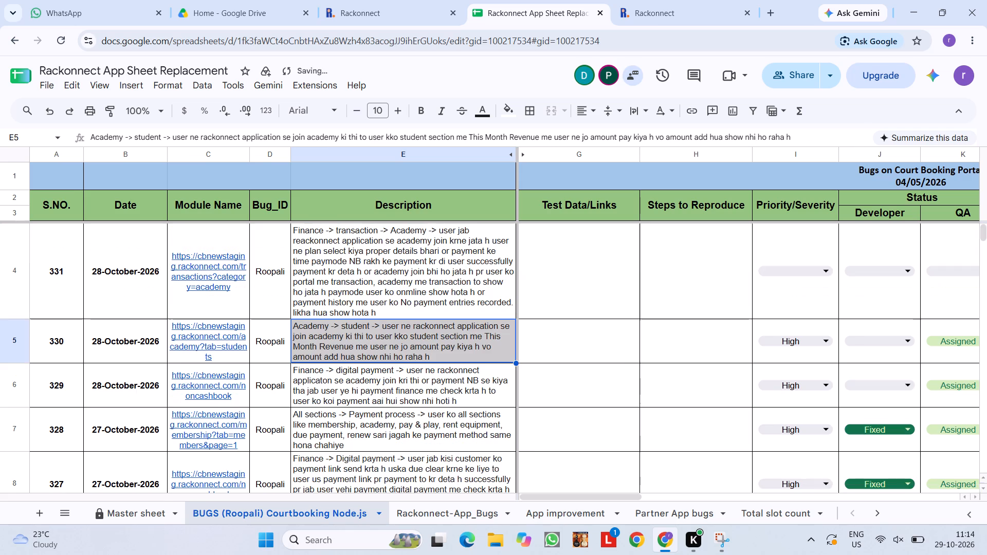
# Set the Priority/Severity of bug S.NO. 331 to Major.
pyautogui.click(785, 272)
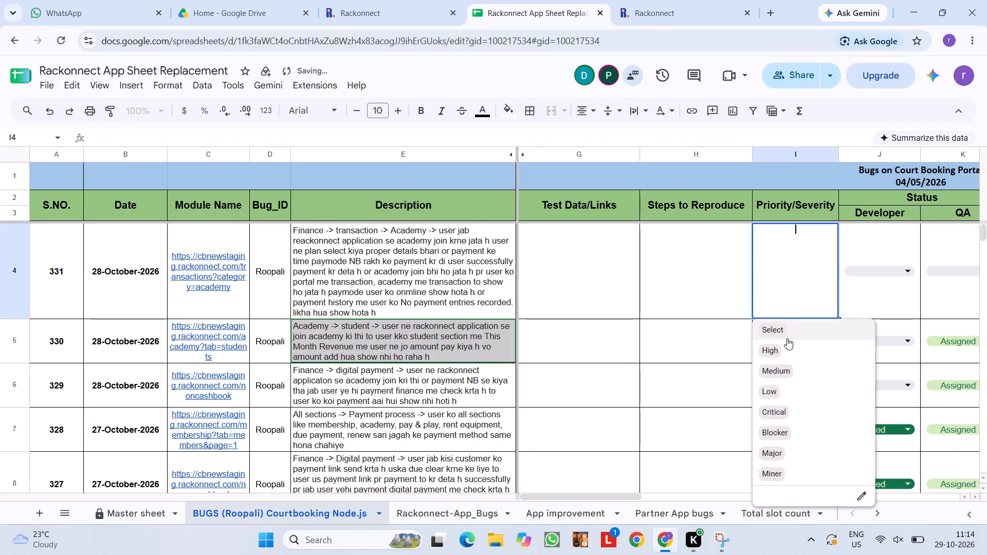
pyautogui.click(780, 452)
# Set the QA status of bug S.NO. 331 to Assigned.
pyautogui.click(938, 270)
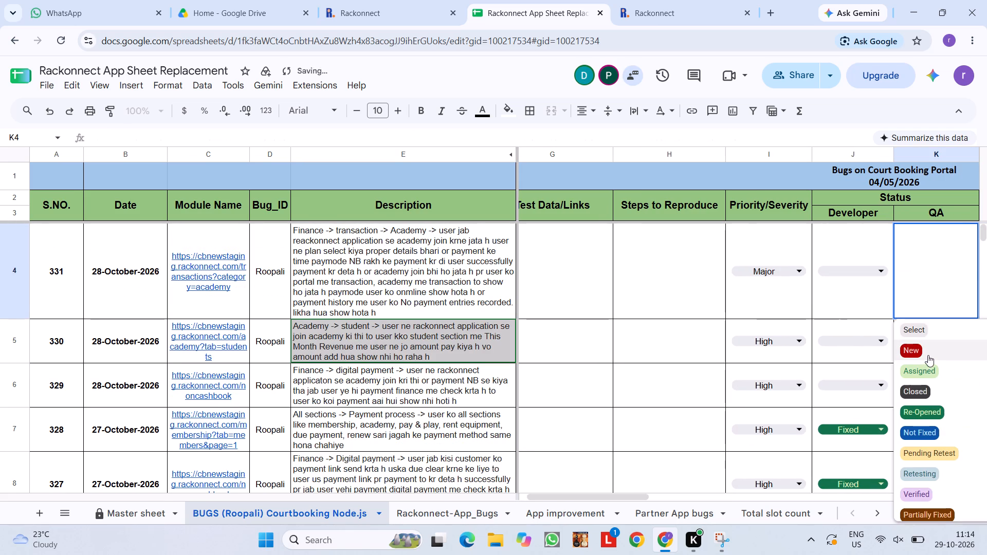
pyautogui.click(928, 355)
pyautogui.click(936, 261)
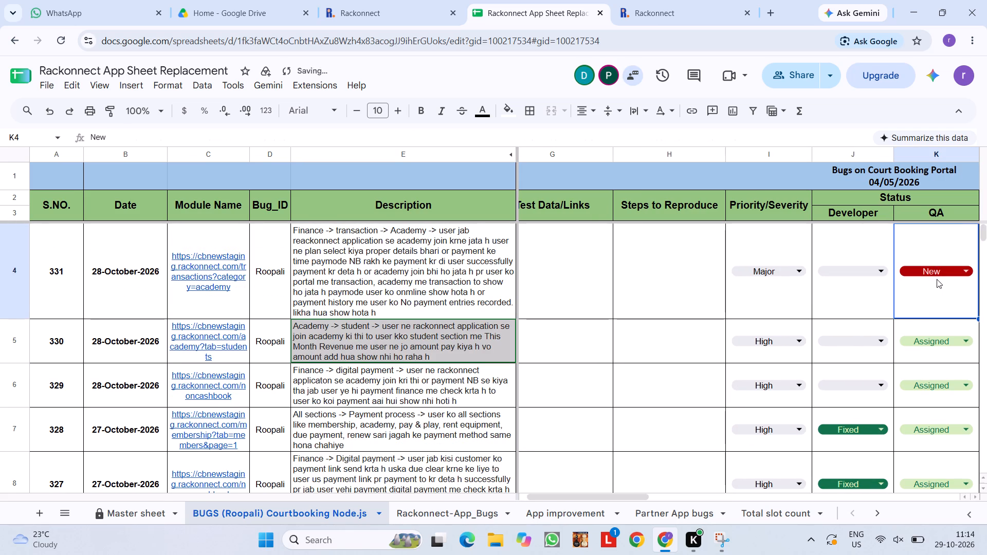
pyautogui.click(929, 267)
pyautogui.click(921, 372)
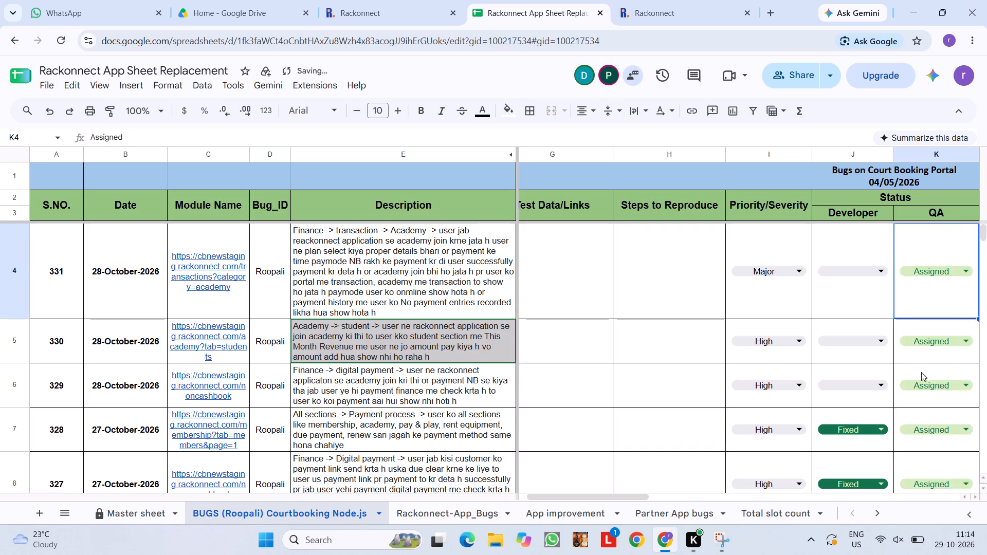
# Set the Dev/Live value of bug S.NO. 331 to Dev.
pyautogui.hscroll(-5, 921, 372)
pyautogui.click(897, 272)
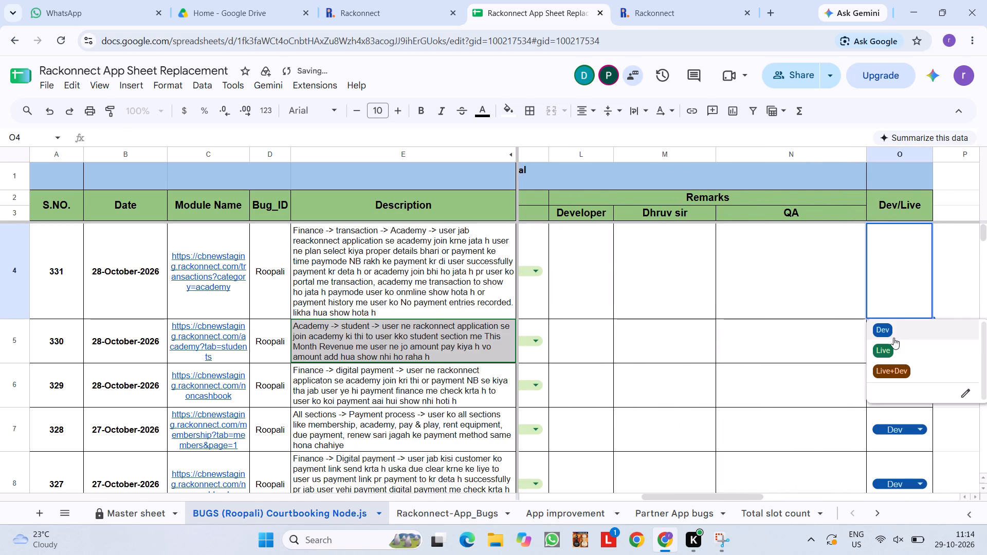
pyautogui.click(892, 339)
# Insert two blank rows above the S.NO. 331 bug row and select the lower new row's S.NO. cell.
pyautogui.hscroll(9, 892, 339)
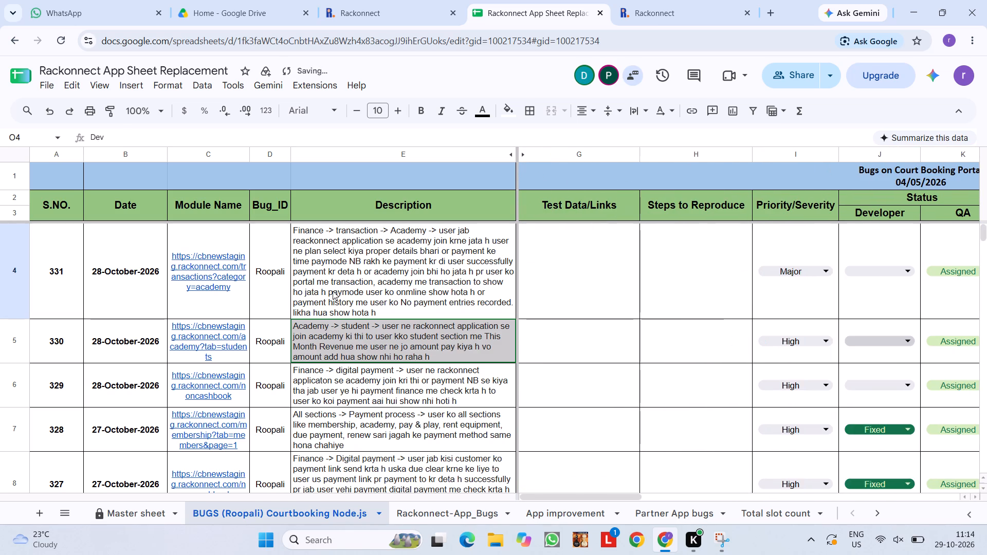
pyautogui.moveTo(15, 267); pyautogui.dragTo(10, 331)
pyautogui.rightClick(10, 331)
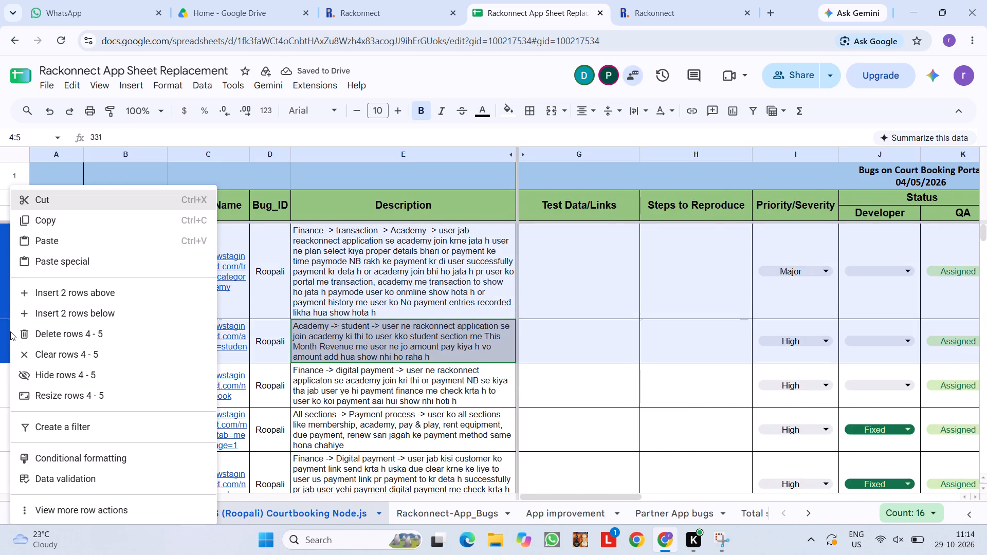
pyautogui.click(113, 293)
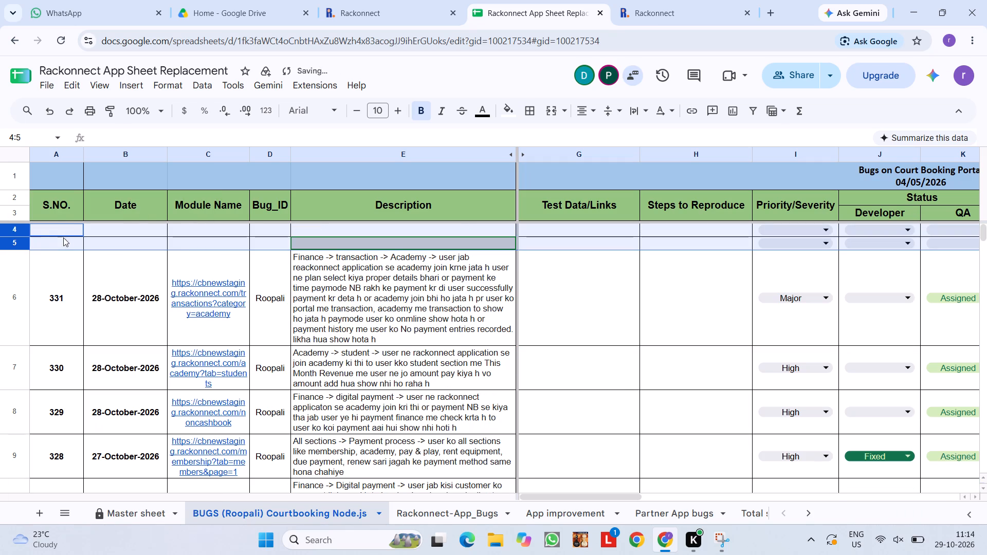
pyautogui.click(67, 246)
# Switch from the bug sheet to the last open Rackonnect portal page.
pyautogui.click(676, 0)
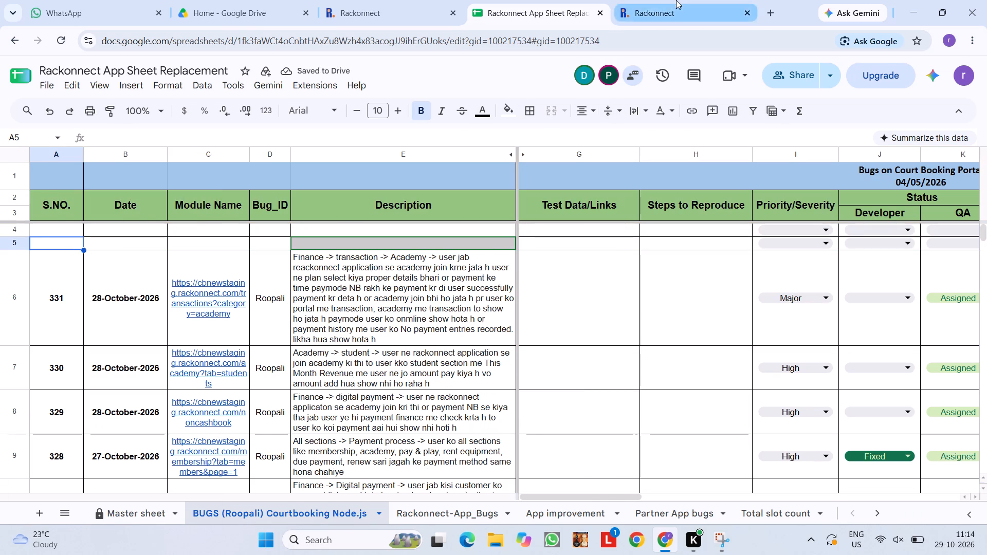
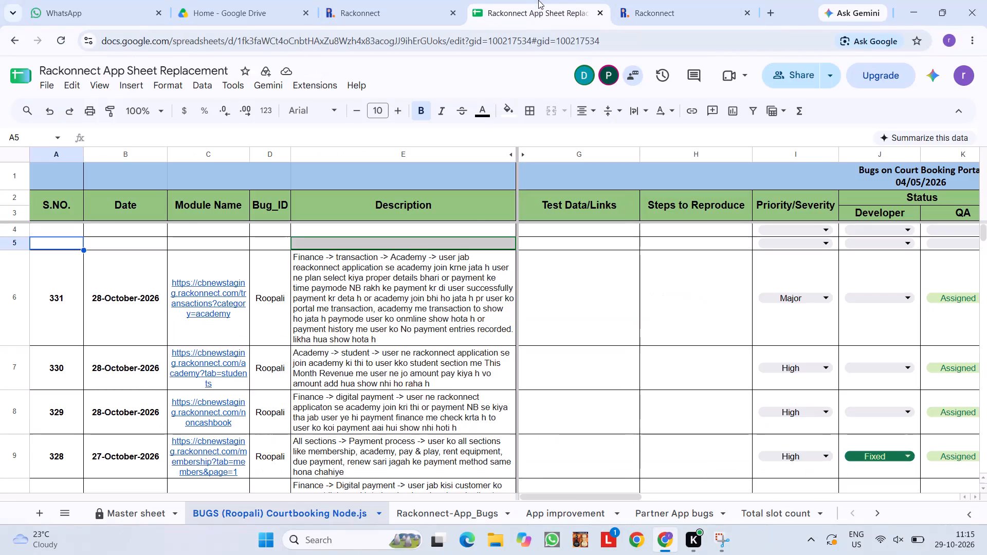
# Look through the logged bugs and their status columns in the Courtbooking Node.js bug sheet.
pyautogui.scroll(-4, 436, 305)
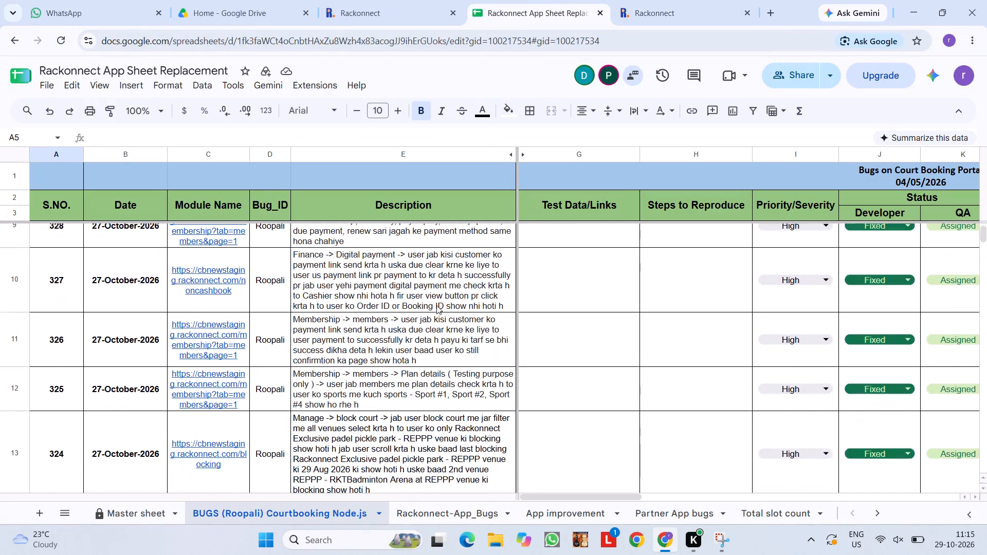
pyautogui.scroll(6, 561, 327)
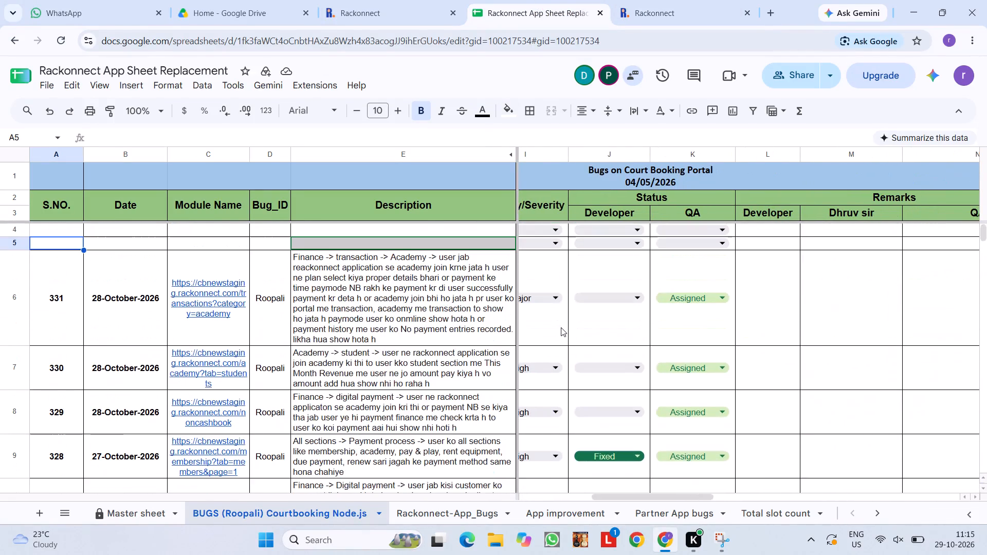
pyautogui.hscroll(5, 561, 327)
pyautogui.scroll(-1, 542, 368)
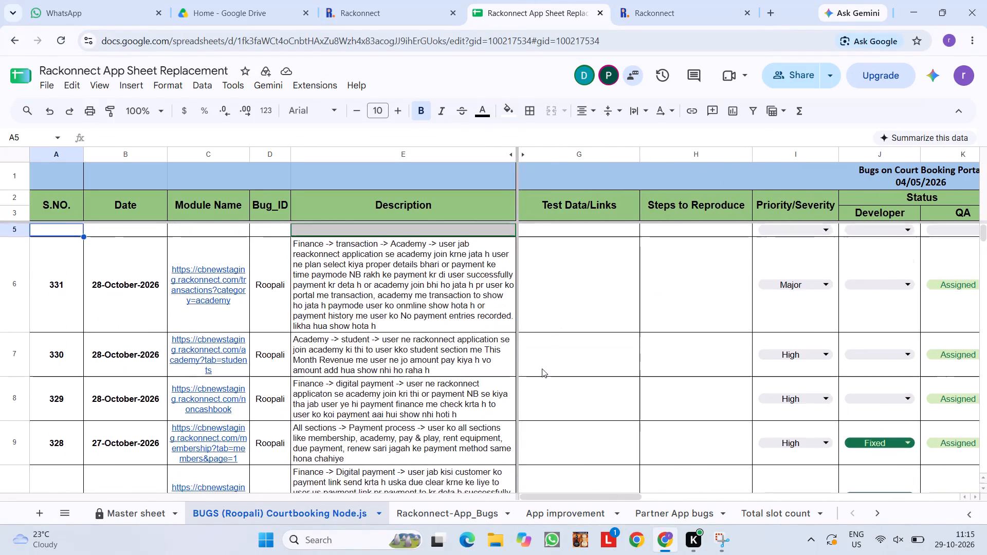
pyautogui.scroll(-1, 542, 368)
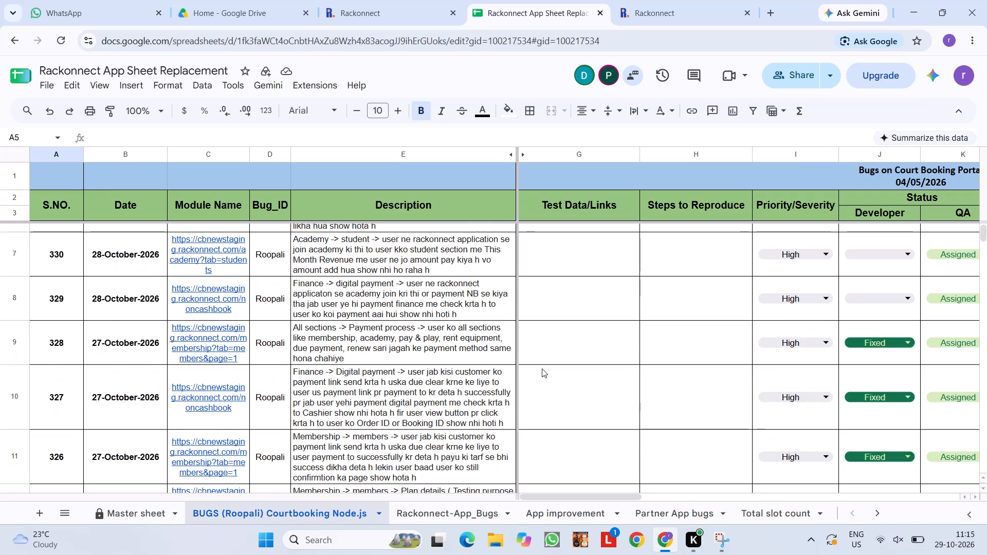
# In the Rackonnect-App_Bugs sheet, fill the Description cell of bug S.NO. 98 with yellow.
pyautogui.click(474, 510)
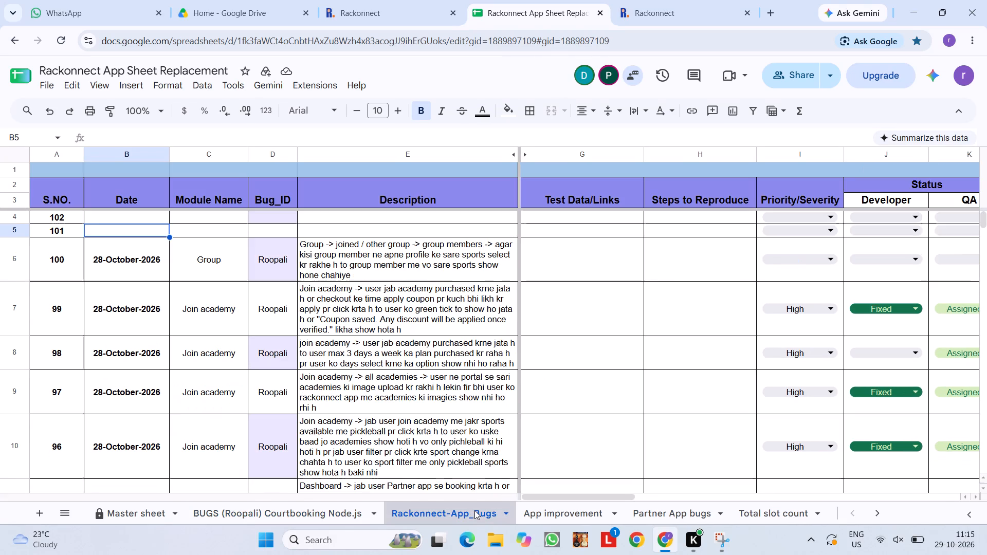
pyautogui.hscroll(1, 563, 319)
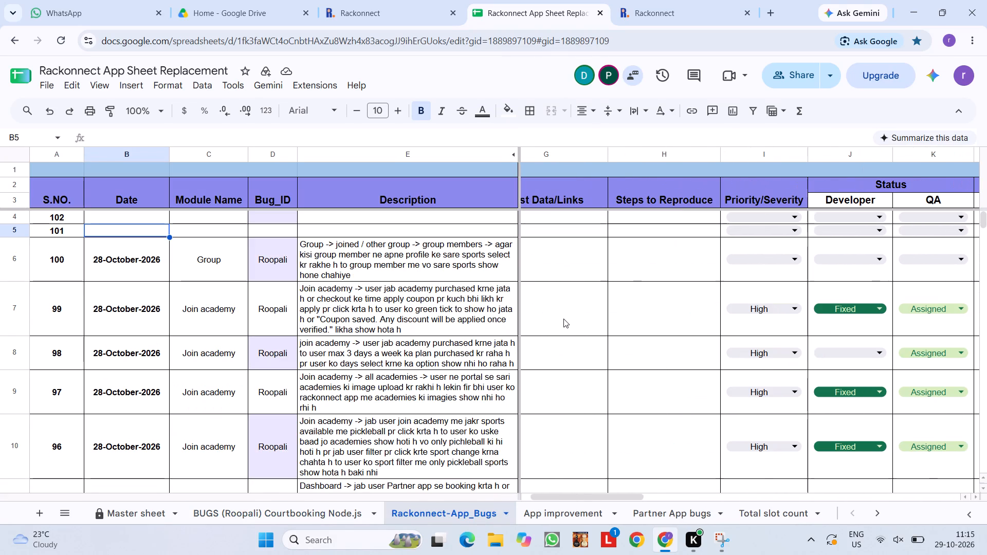
pyautogui.hscroll(1, 563, 319)
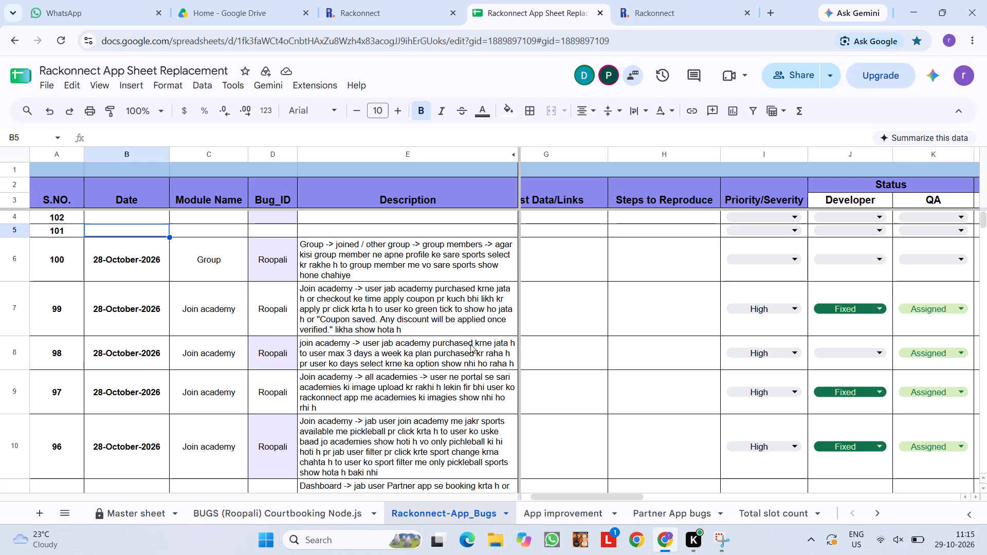
pyautogui.click(470, 344)
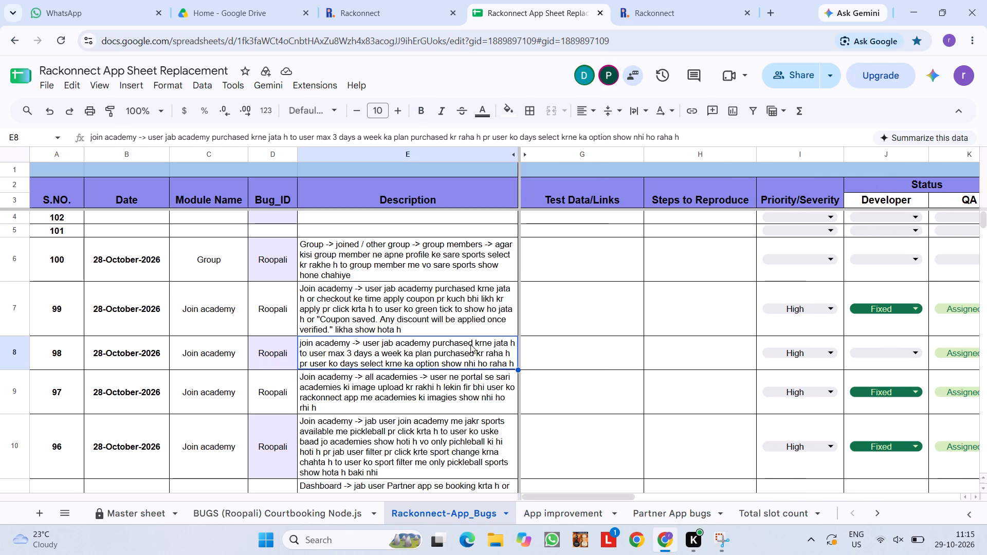
pyautogui.click(515, 116)
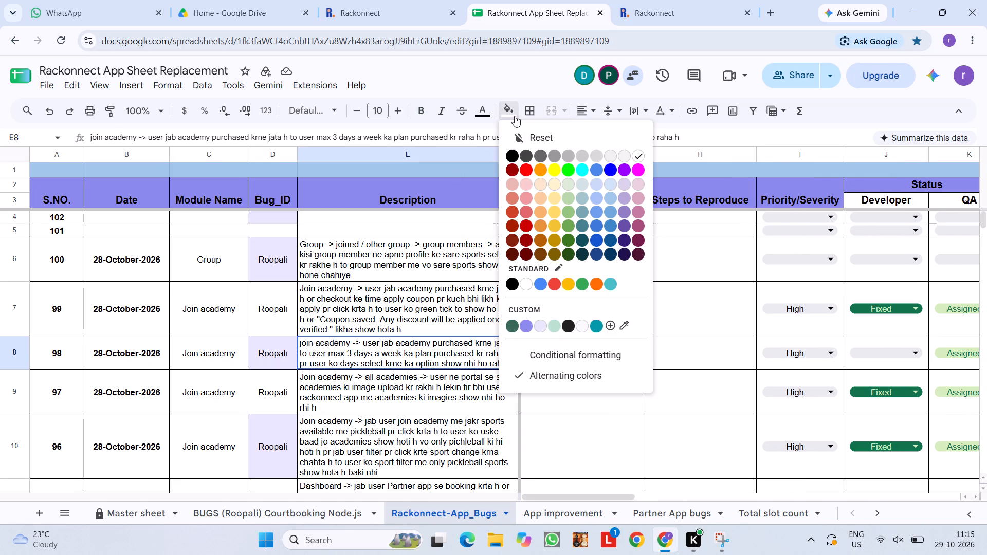
pyautogui.click(554, 166)
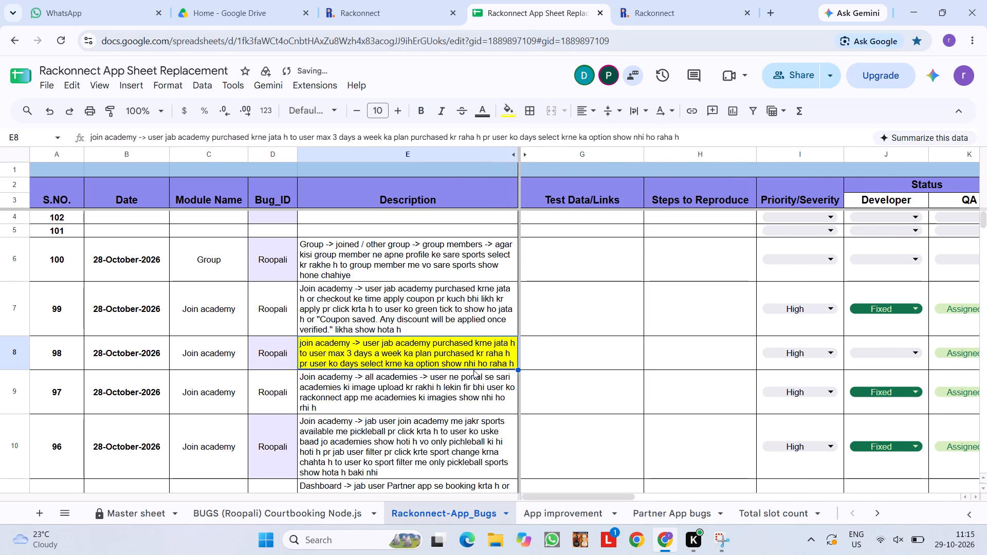
# Append "-> need to discuss" to the end of the description of bug S.NO. 98.
pyautogui.doubleClick(469, 354)
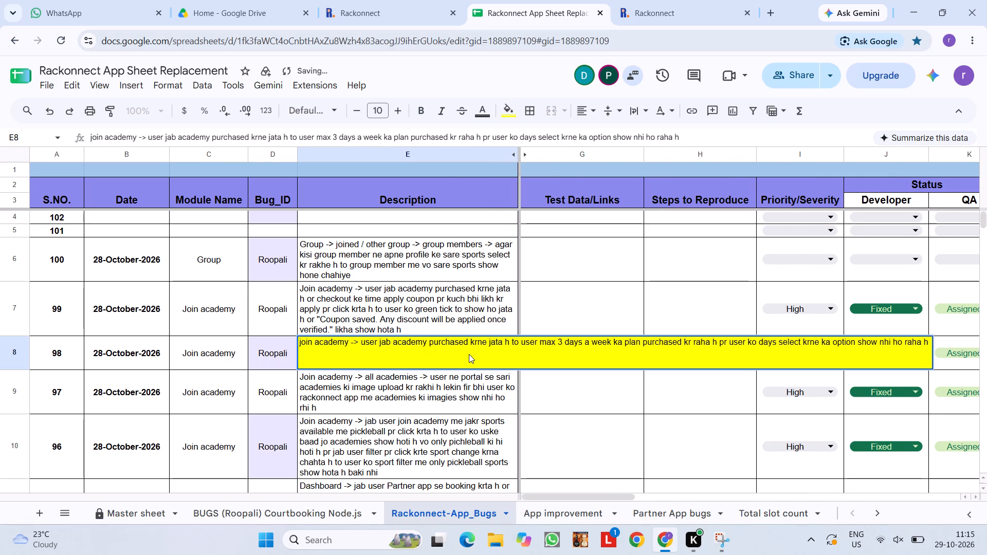
pyautogui.press('-')
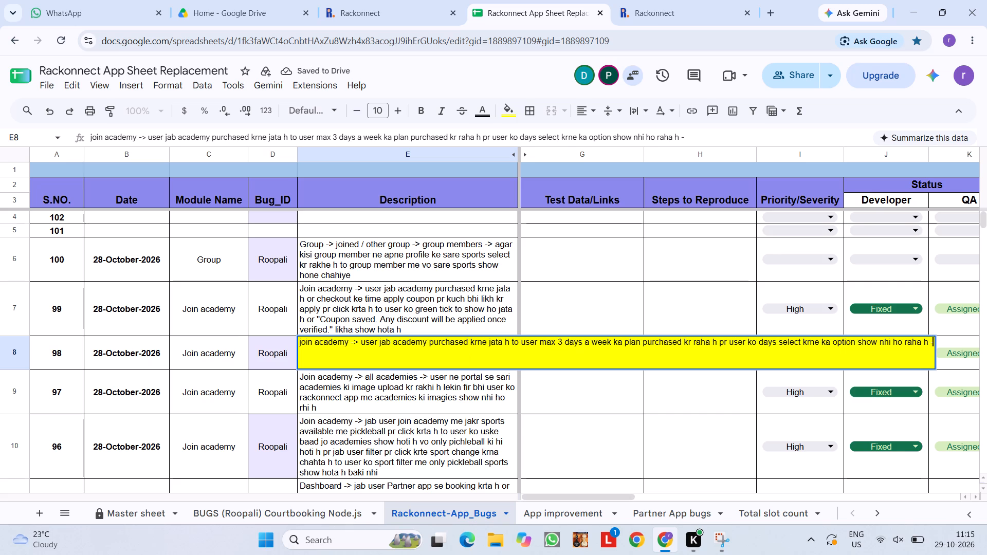
pyautogui.write('> need to discuss')
pyautogui.press('space')
pyautogui.press('Return')
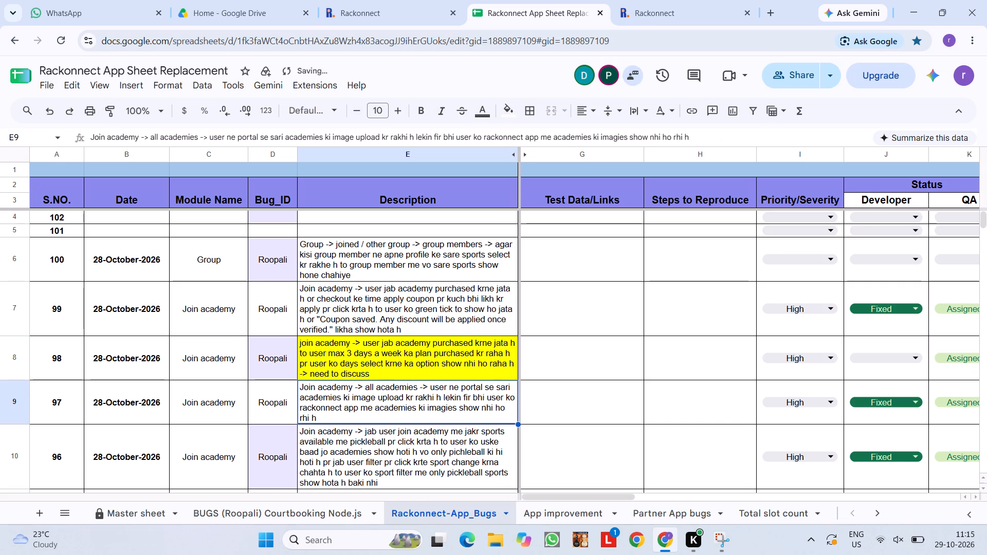
# Bring up the Snipping Tool window holding the Finance day-wise summary screenshot and close it.
pyautogui.scroll(5, 609, 344)
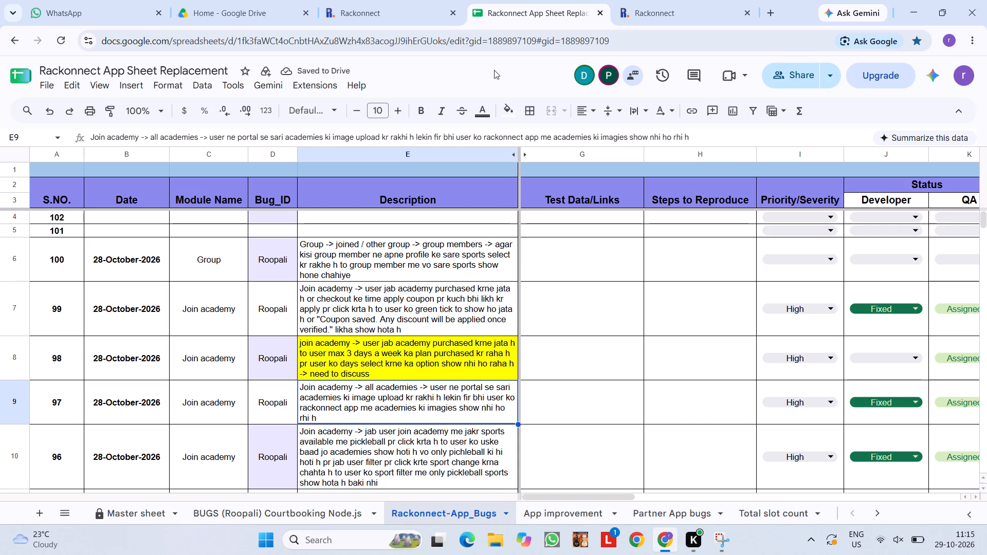
pyautogui.scroll(4, 495, 323)
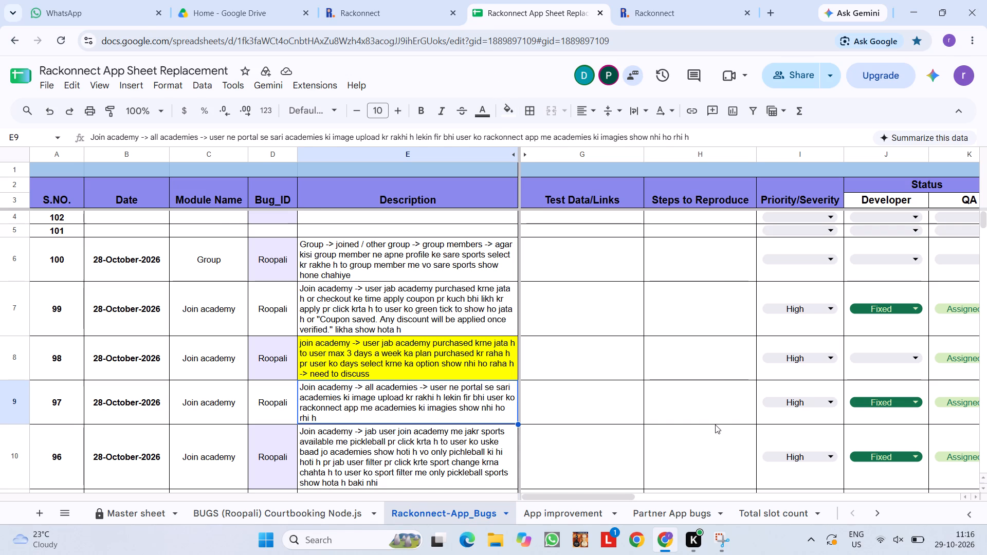
pyautogui.click(723, 554)
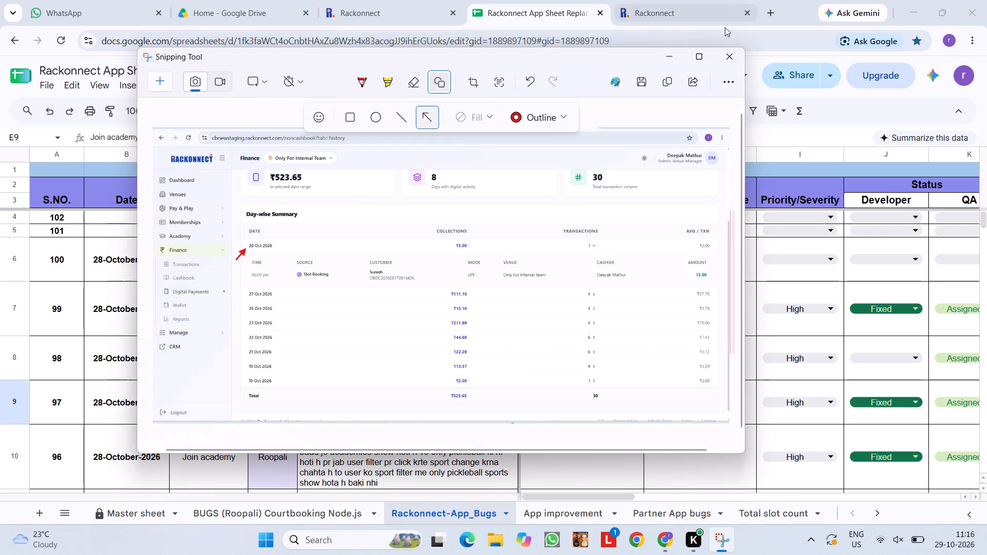
pyautogui.click(724, 59)
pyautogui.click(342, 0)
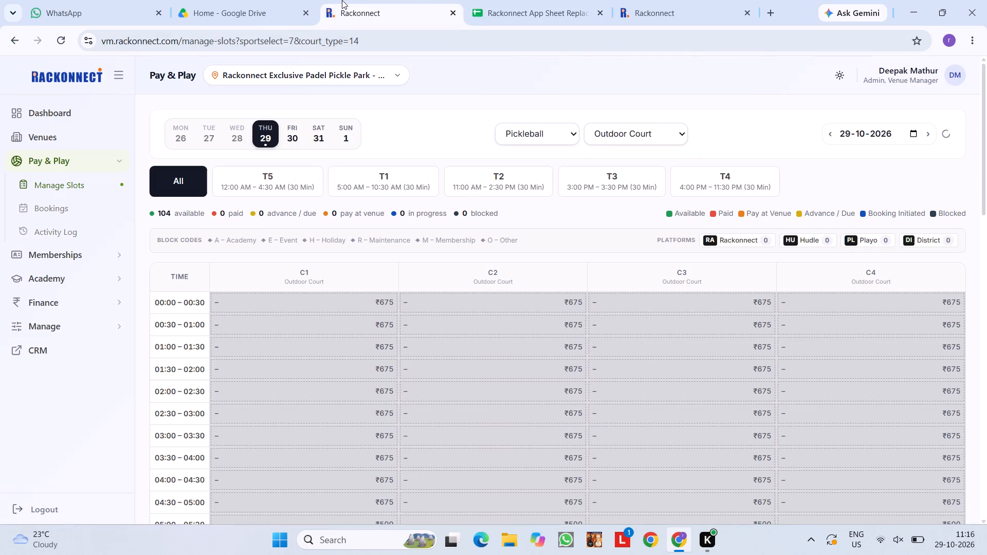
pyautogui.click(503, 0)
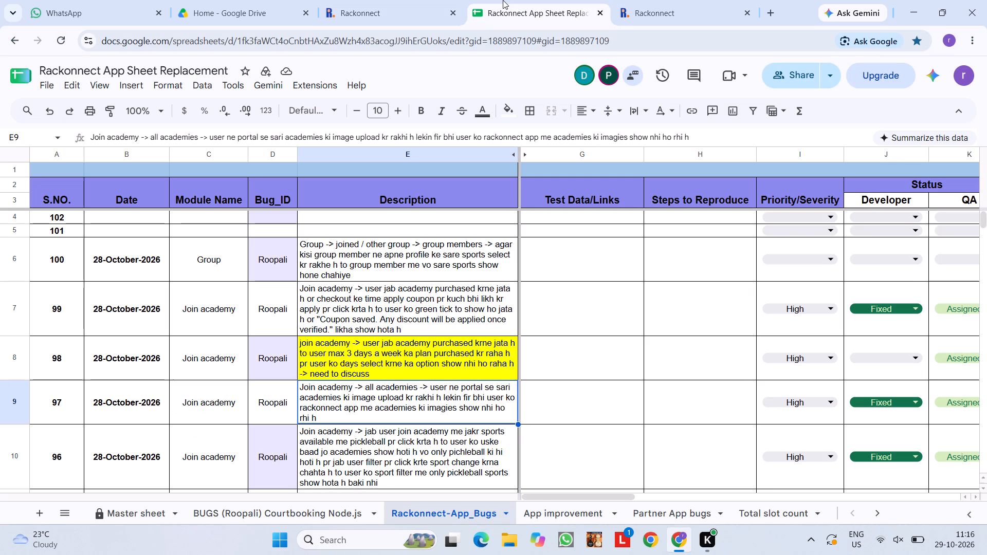
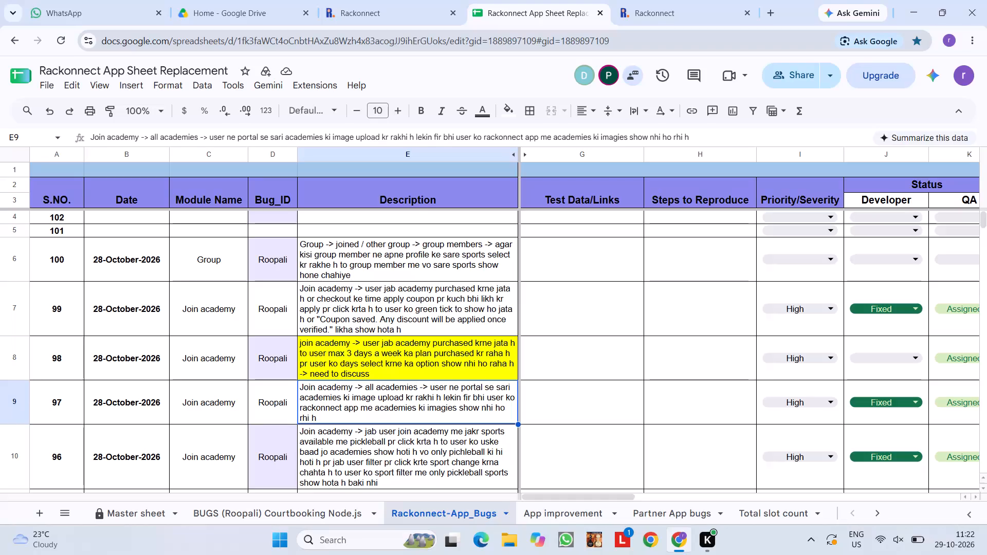
# Copy the date of bug S.NO. 100 into the Date cell of S.NO. 101 and change it to 29-October-2026.
pyautogui.click(137, 259)
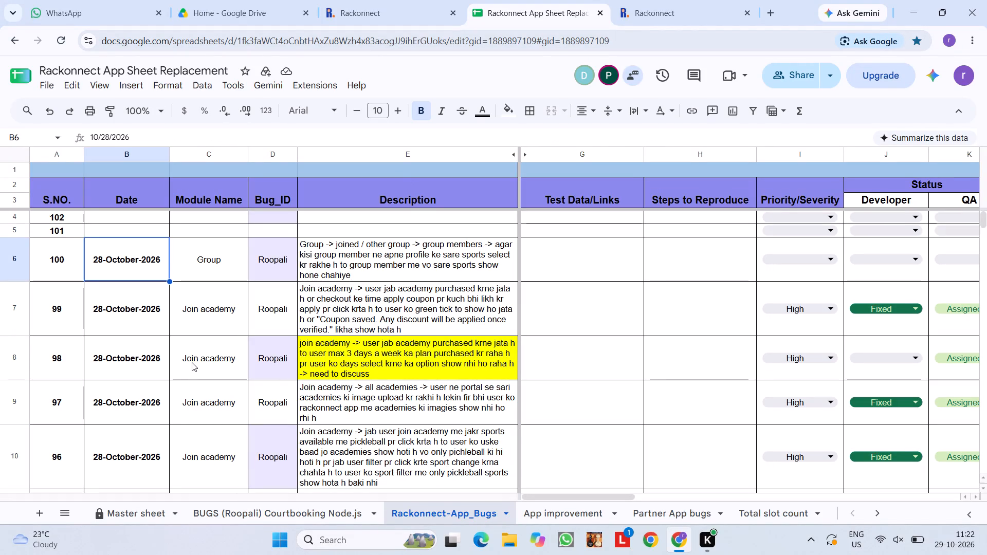
pyautogui.hotkey('ctrl', 'v')
pyautogui.hotkey('ctrl', 'z')
pyautogui.hotkey('ctrl', 'c')
pyautogui.click(137, 230)
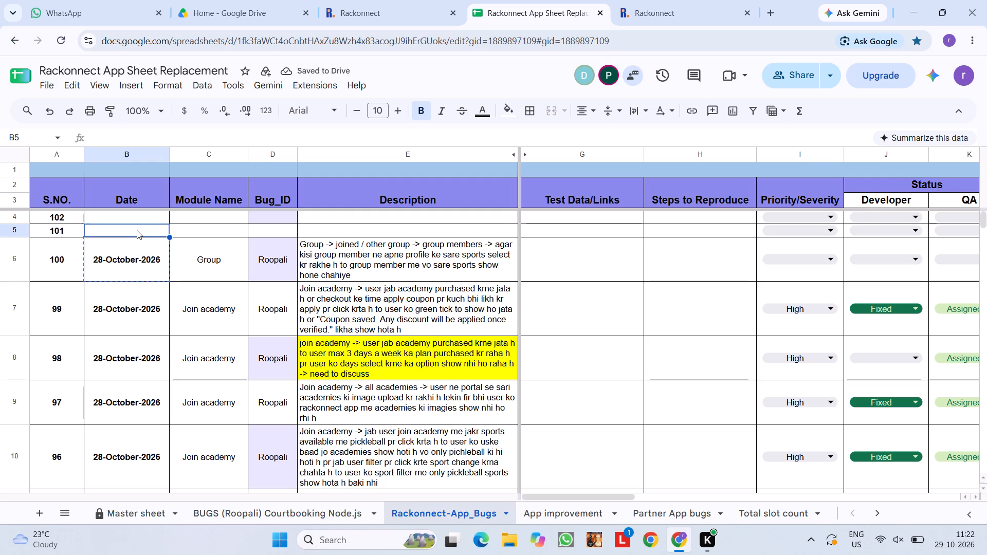
pyautogui.hotkey('ctrl', 'v')
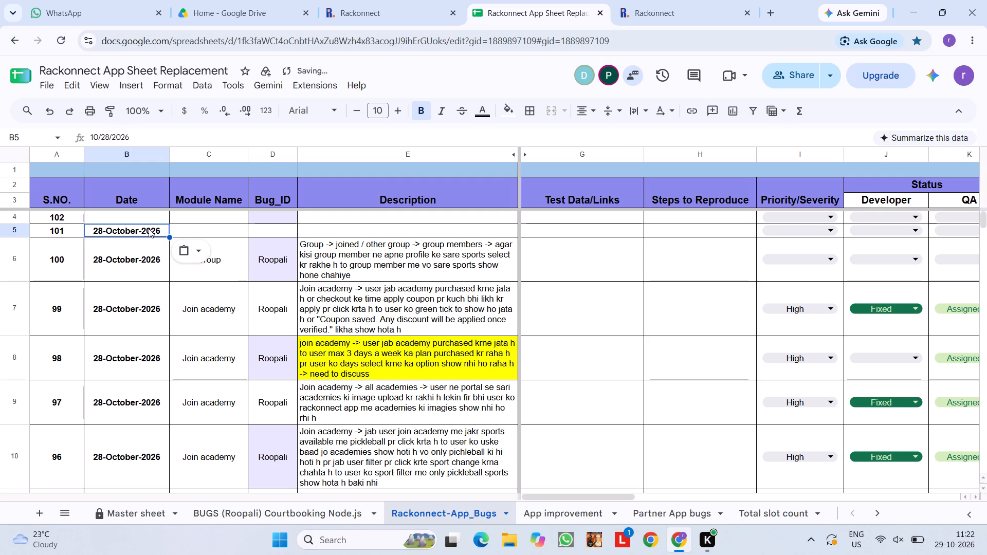
pyautogui.doubleClick(149, 229)
pyautogui.click(145, 366)
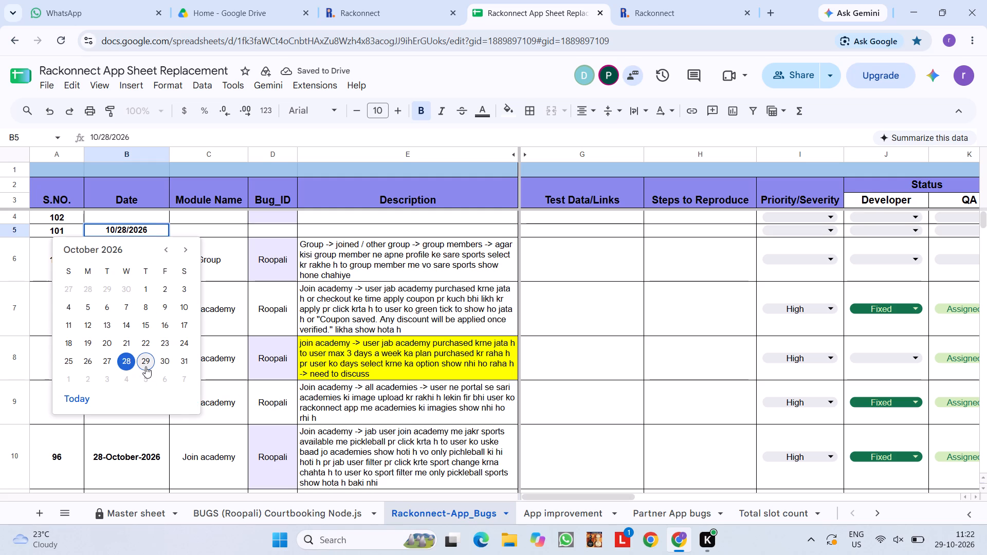
# Enter "Court book" as the Module Name of bug S.NO. 101.
pyautogui.click(222, 229)
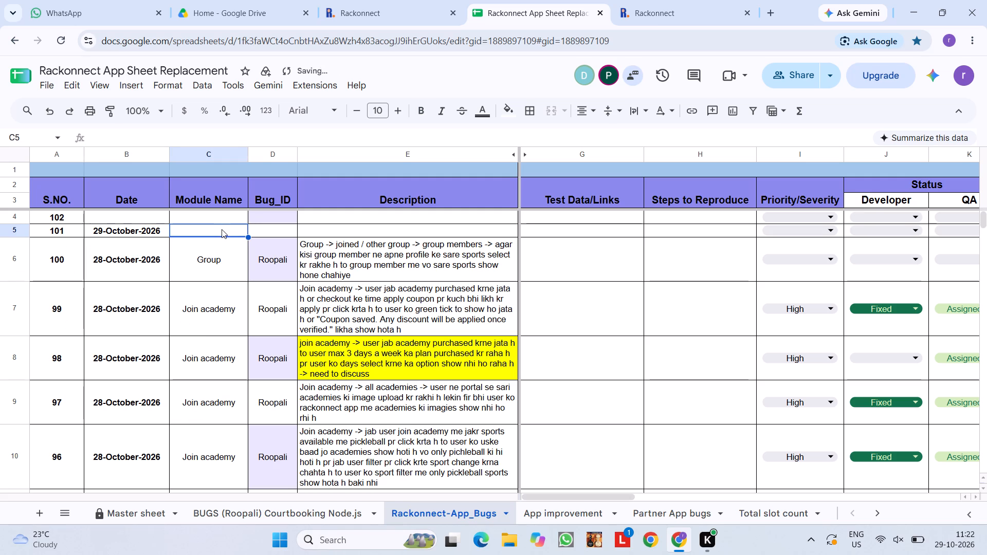
pyautogui.write('Court book')
pyautogui.press('space')
pyautogui.press('Tab')
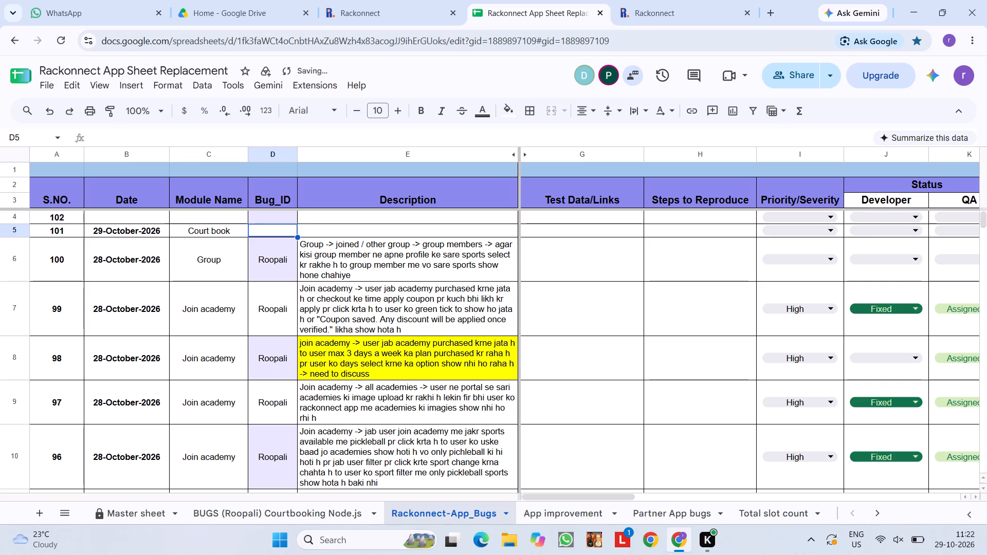
# Copy the Bug_ID entry of bug S.NO. 100 into the Bug_ID cells of S.NO. 101 and 102.
pyautogui.click(288, 250)
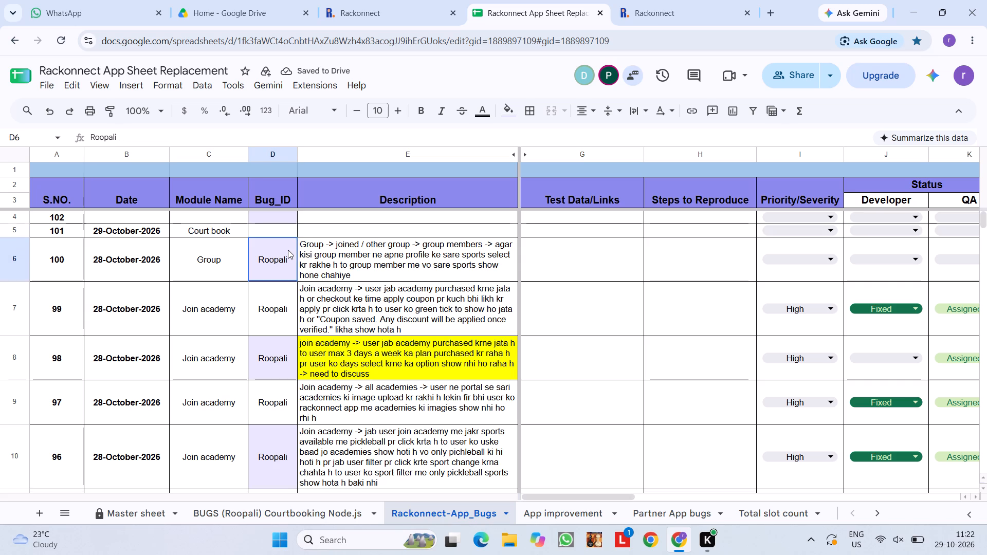
pyautogui.hotkey('ctrl', 'c')
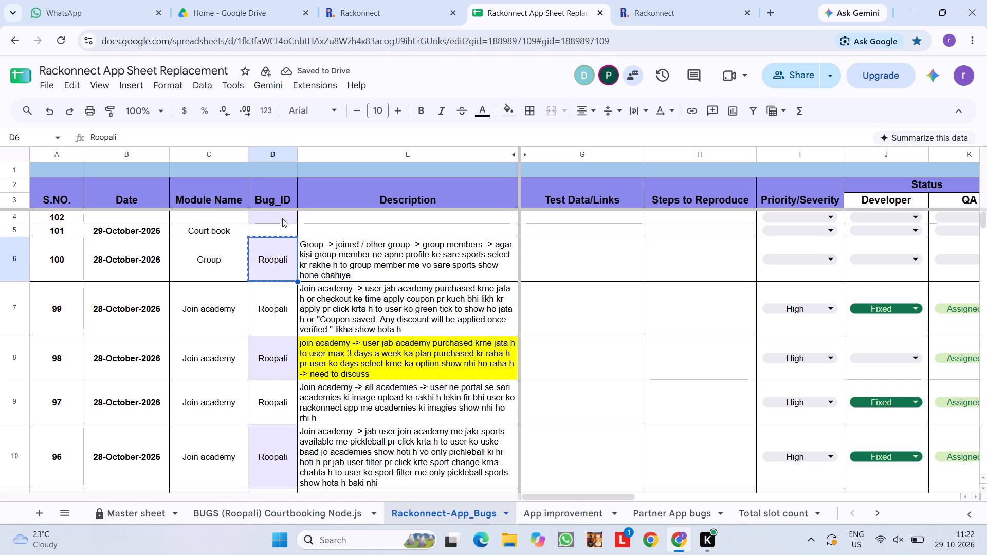
pyautogui.moveTo(282, 218); pyautogui.dragTo(282, 232)
pyautogui.hotkey('ctrl', 'v')
# Start the description of bug S.NO. 101 with "Court book -> user jab court book krne jata h or".
pyautogui.doubleClick(327, 234)
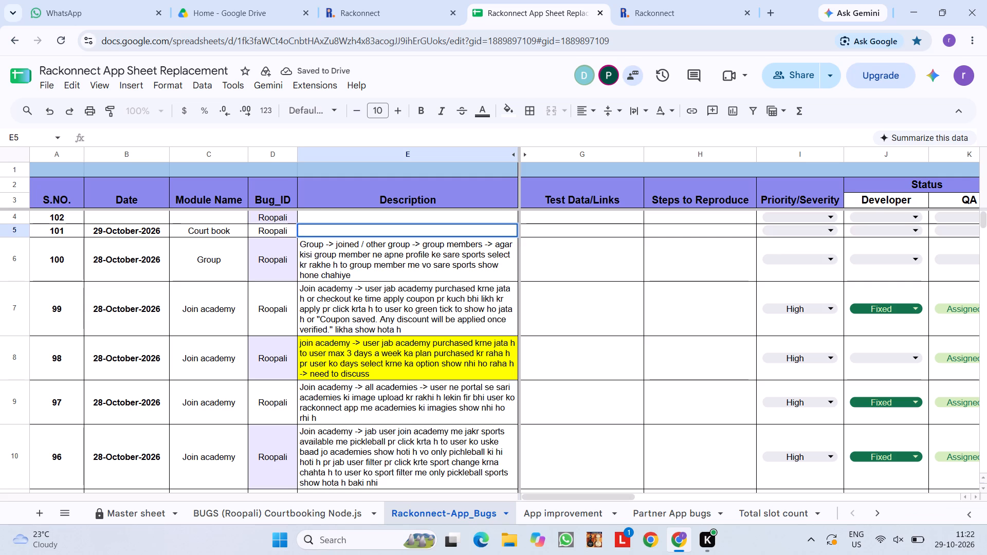
pyautogui.write('Court book -> user jab')
pyautogui.press('space')
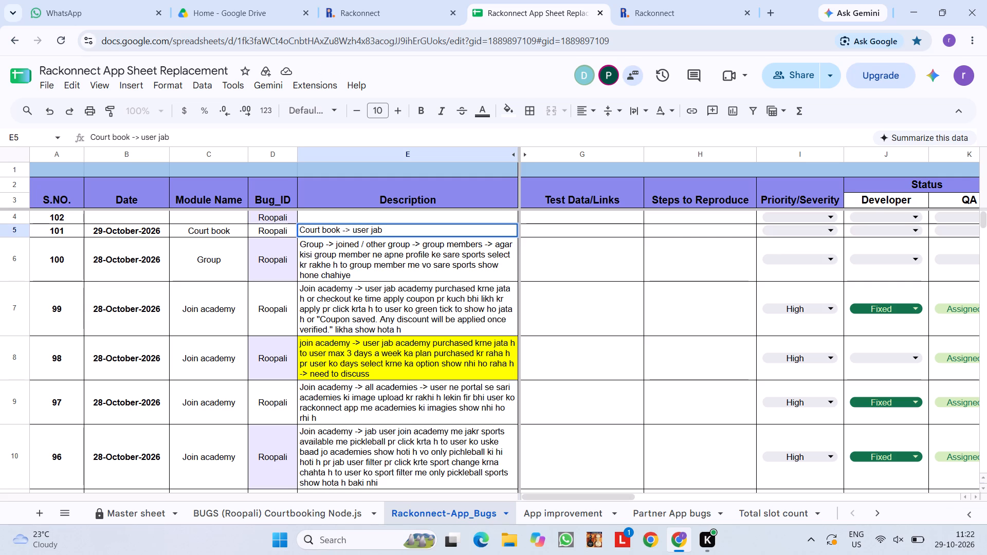
pyautogui.write('court book krne jata h to')
pyautogui.press('space')
pyautogui.press('BackSpace')
pyautogui.press('BackSpace')
pyautogui.press('BackSpace')
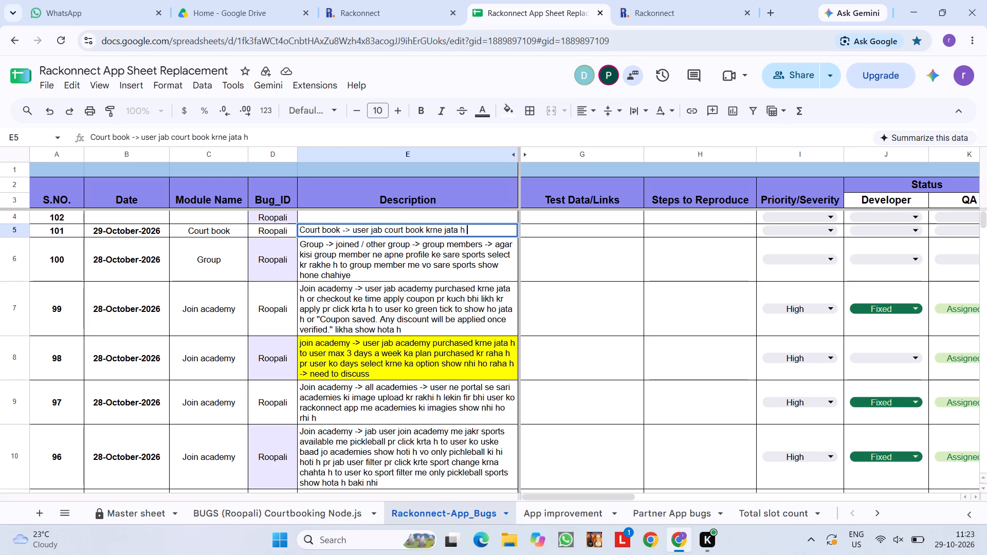
pyautogui.write('kr')
pyautogui.press('BackSpace')
pyautogui.press('BackSpace')
pyautogui.write('or court')
pyautogui.press('BackSpace')
pyautogui.press('BackSpace')
pyautogui.press('BackSpace')
pyautogui.press('BackSpace')
pyautogui.press('BackSpace')
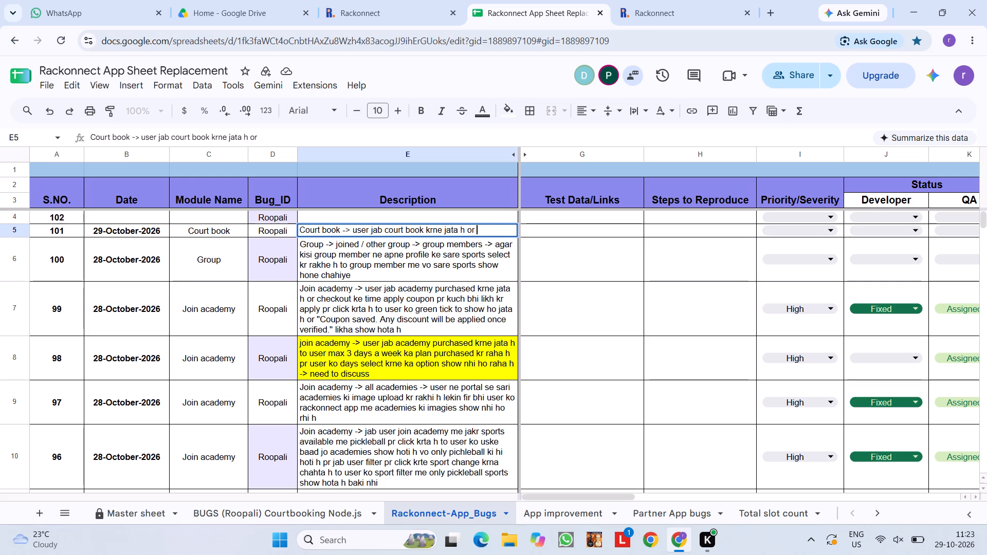
# Continue the description of bug S.NO. 101 with "slot select krke next pr click krta h to user ko".
pyautogui.write('slot dsel')
pyautogui.press('BackSpace')
pyautogui.press('BackSpace')
pyautogui.press('BackSpace')
pyautogui.press('BackSpace')
pyautogui.write('selelct')
pyautogui.press('space')
pyautogui.press('BackSpace')
pyautogui.press('BackSpace')
pyautogui.press('BackSpace')
pyautogui.press('BackSpace')
pyautogui.write('ct krke')
pyautogui.press('space')
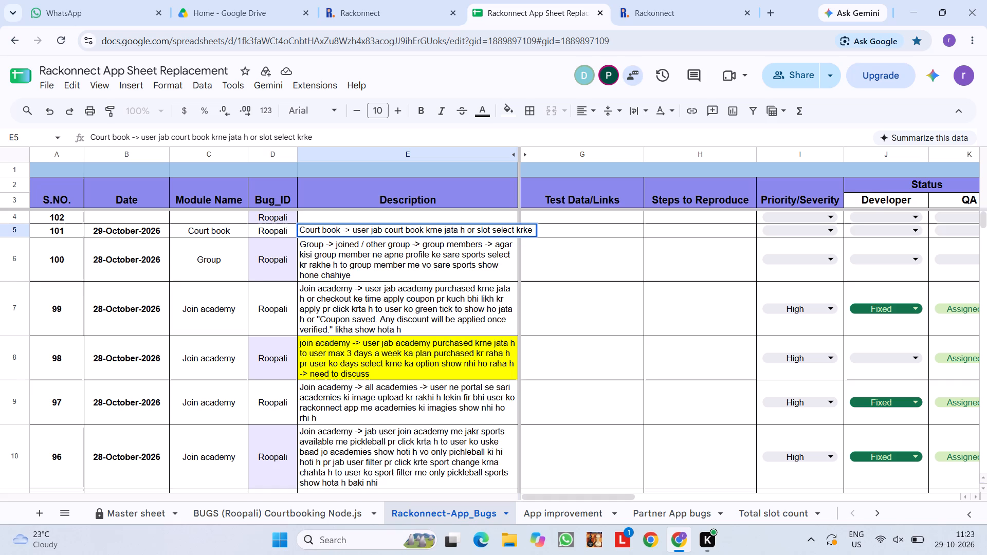
pyautogui.press('s')
pyautogui.press('BackSpace')
pyautogui.write('next pr')
pyautogui.press('space')
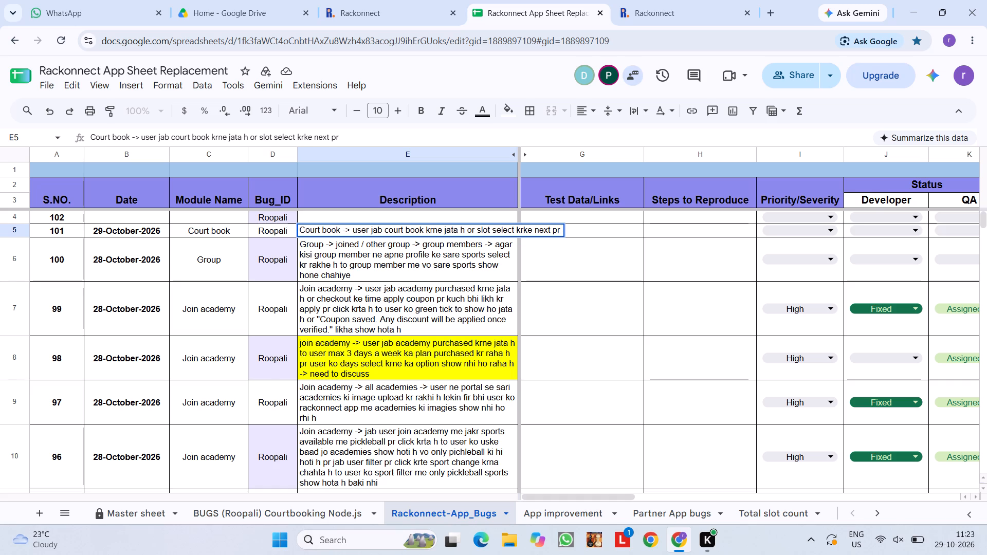
pyautogui.write('click rt')
pyautogui.press('BackSpace')
pyautogui.press('BackSpace')
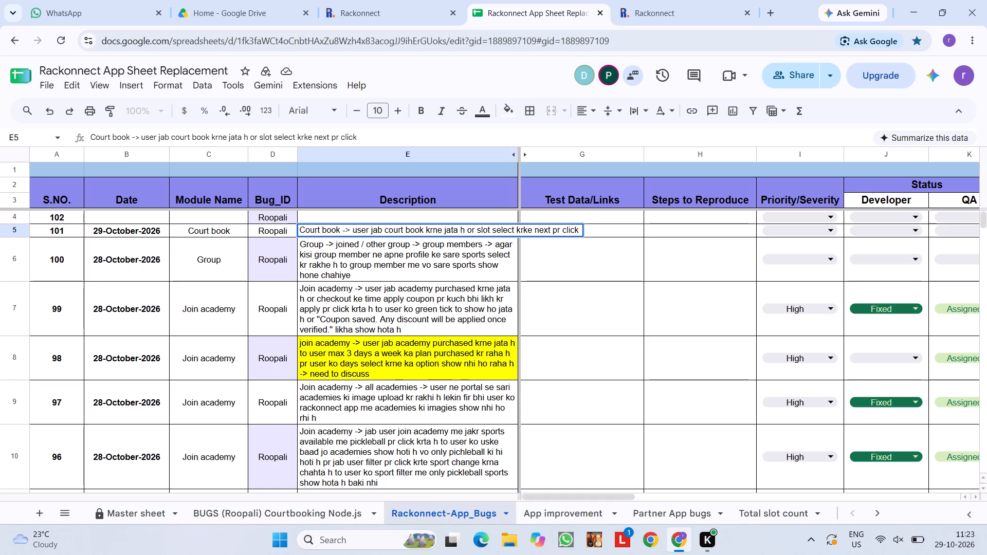
pyautogui.write('krtas h')
pyautogui.press('space')
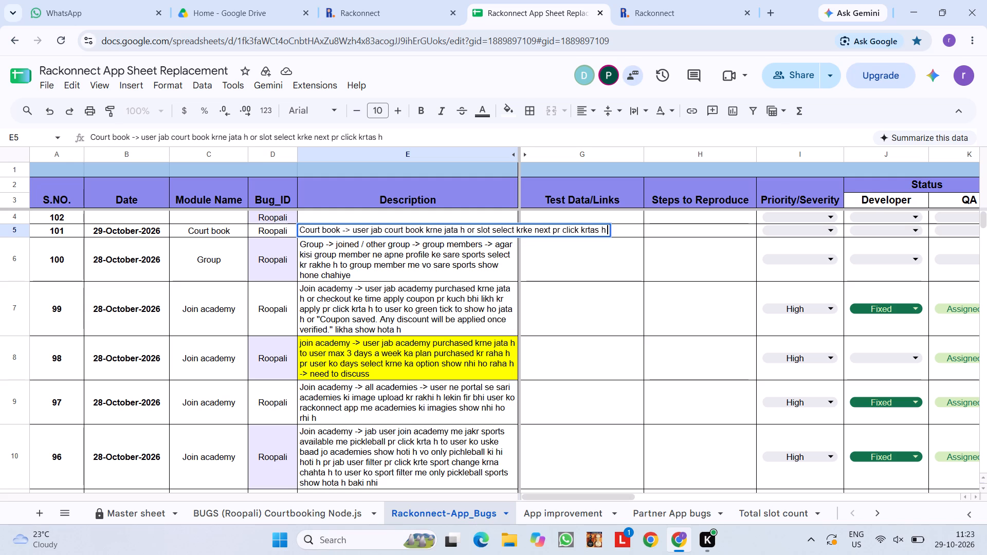
pyautogui.press('BackSpace')
pyautogui.press('BackSpace')
pyautogui.press('BackSpace')
pyautogui.press('BackSpace')
pyautogui.press('space')
pyautogui.write('h to user ko')
pyautogui.press('space')
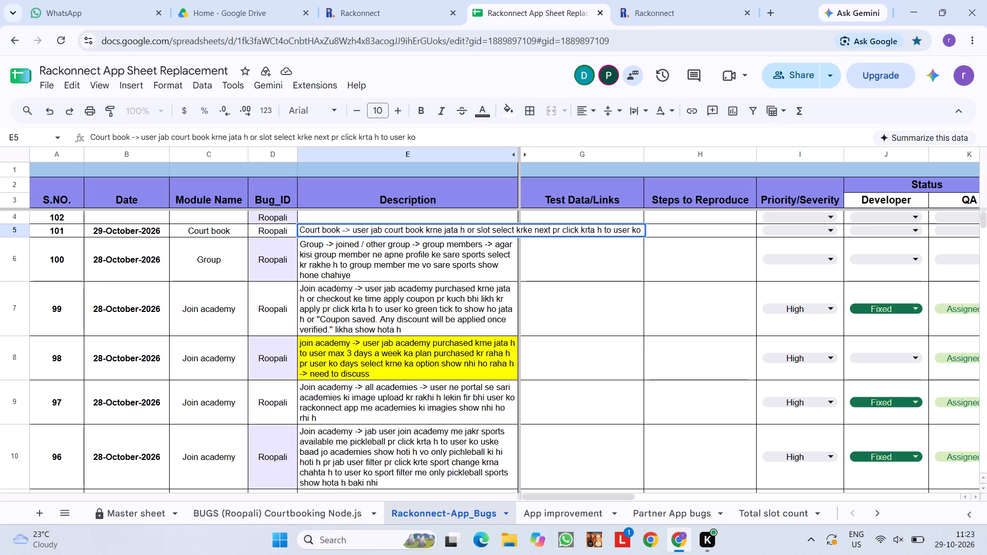
# Complete the description of bug S.NO. 101 with "error page show hota h user court nhi kr pata".
pyautogui.press('e')
pyautogui.write('rror page show')
pyautogui.press('space')
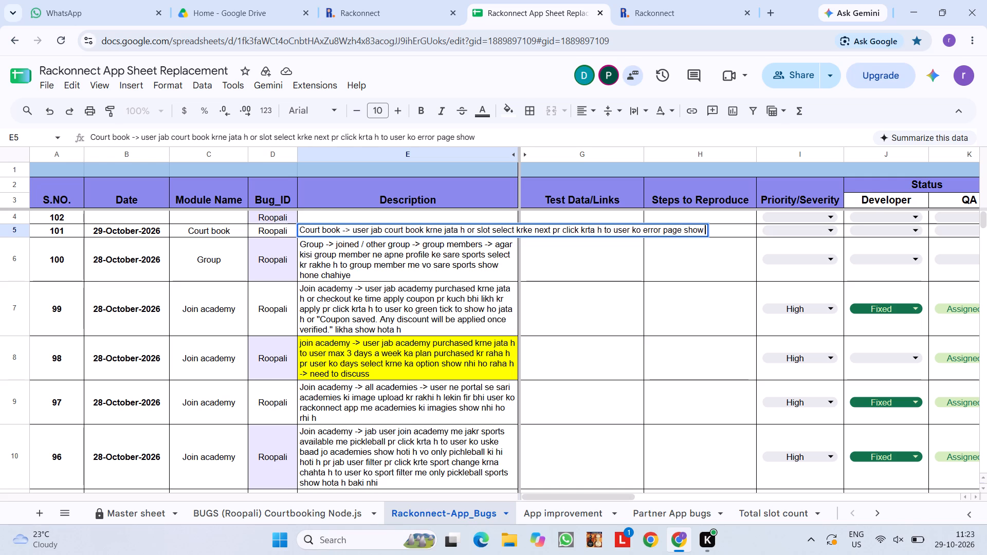
pyautogui.write('hota h')
pyautogui.press('space')
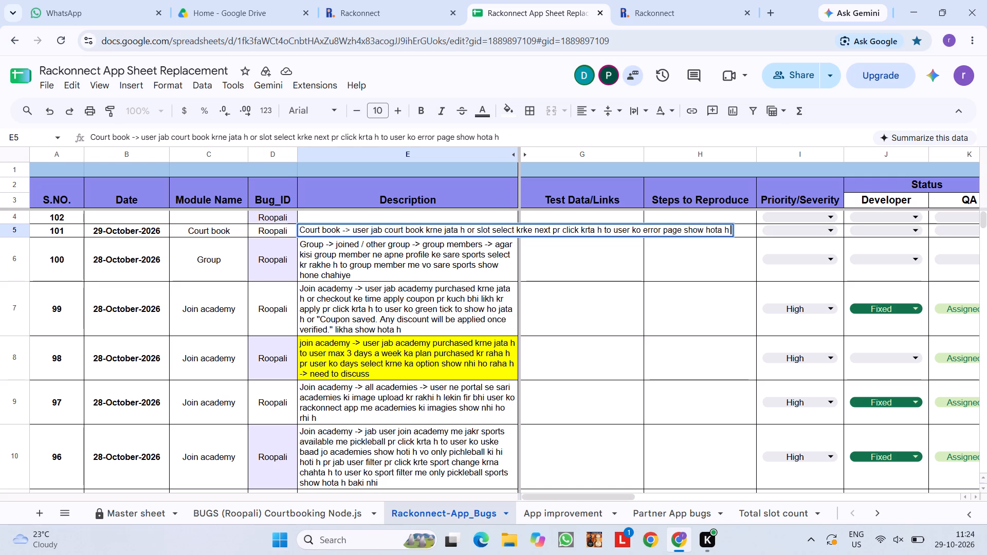
pyautogui.write('or')
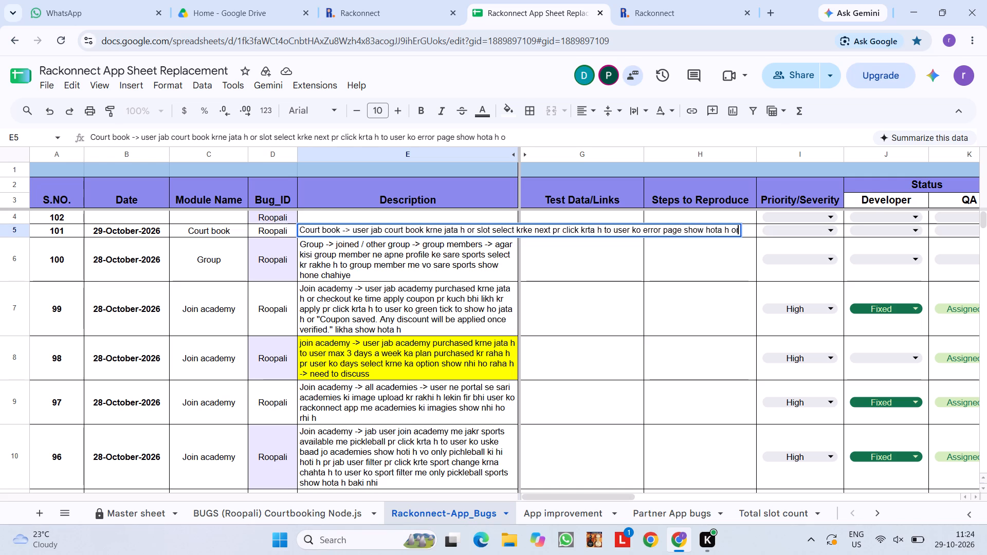
pyautogui.press('space')
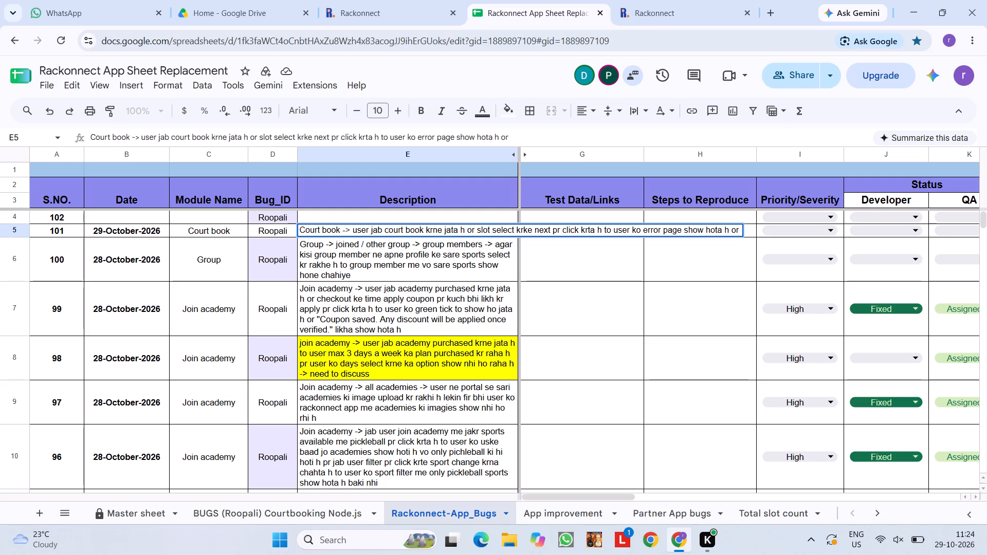
pyautogui.press('BackSpace')
pyautogui.press('BackSpace')
pyautogui.press('BackSpace')
pyautogui.press('BackSpace')
pyautogui.press('BackSpace')
pyautogui.write('h user')
pyautogui.press('space')
pyautogui.write('court nhi n')
pyautogui.press('BackSpace')
pyautogui.write('kr pata')
pyautogui.press('space')
pyautogui.press('Return')
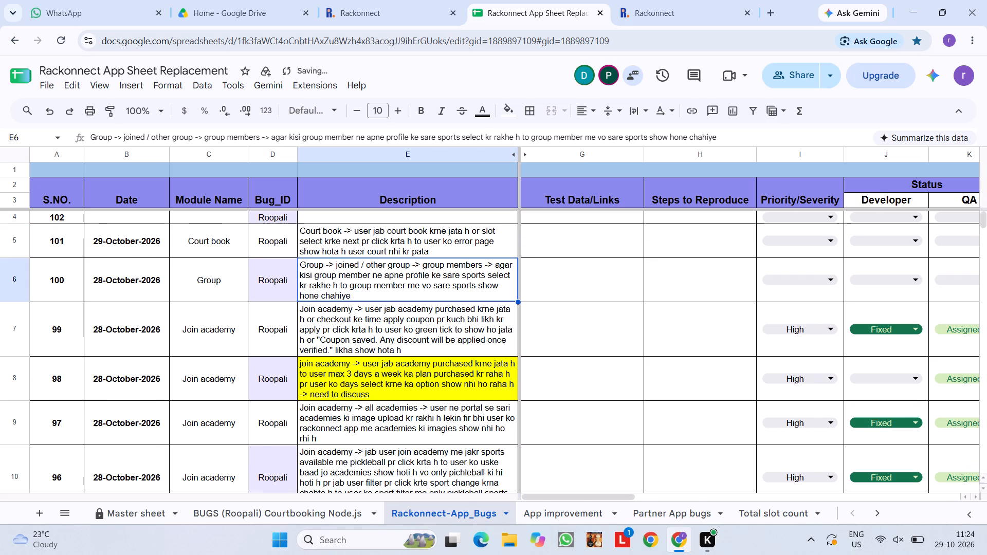
# Set the Priority/Severity of bug S.NO. 101 to Major.
pyautogui.click(782, 242)
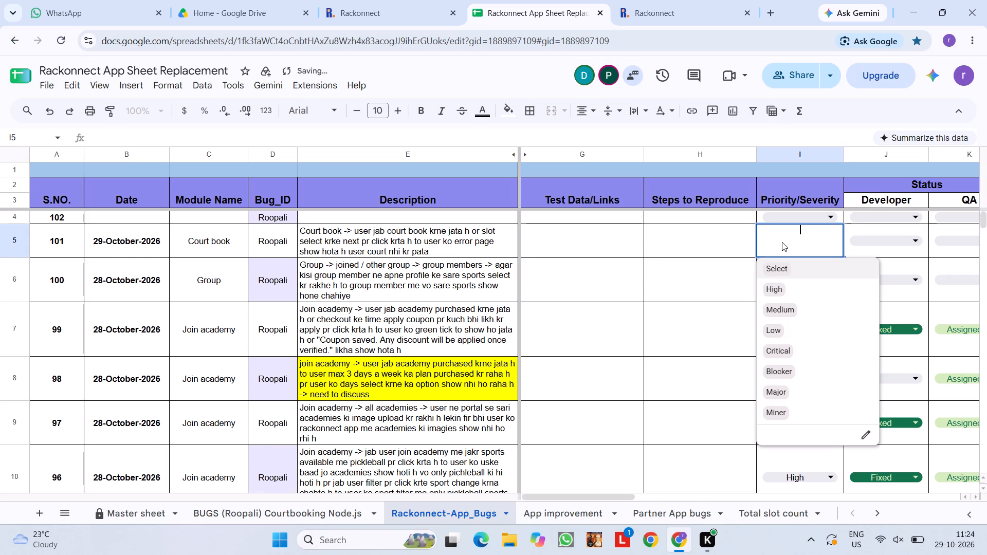
pyautogui.click(788, 397)
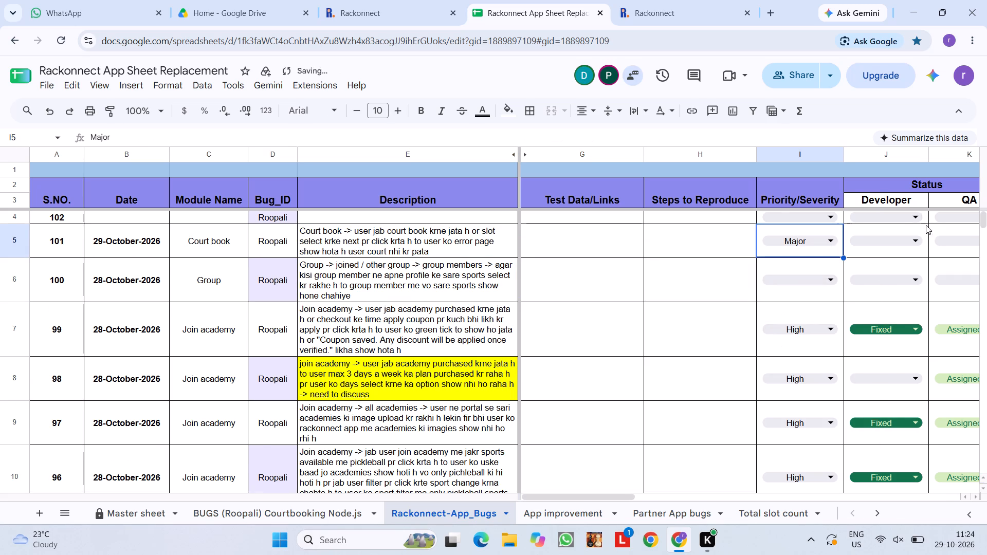
# Set the QA status of bug S.NO. 101 to Assigned.
pyautogui.click(944, 243)
pyautogui.click(938, 291)
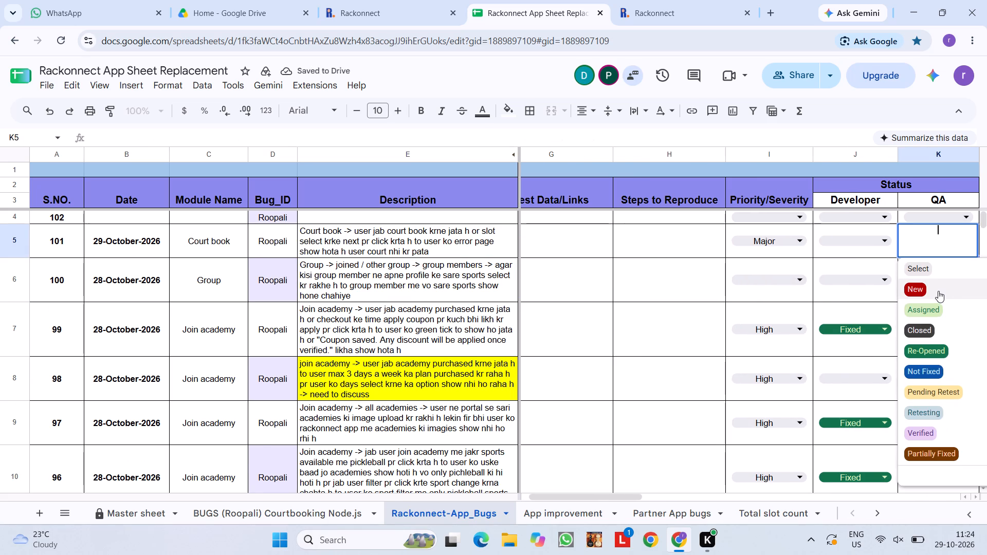
pyautogui.click(940, 247)
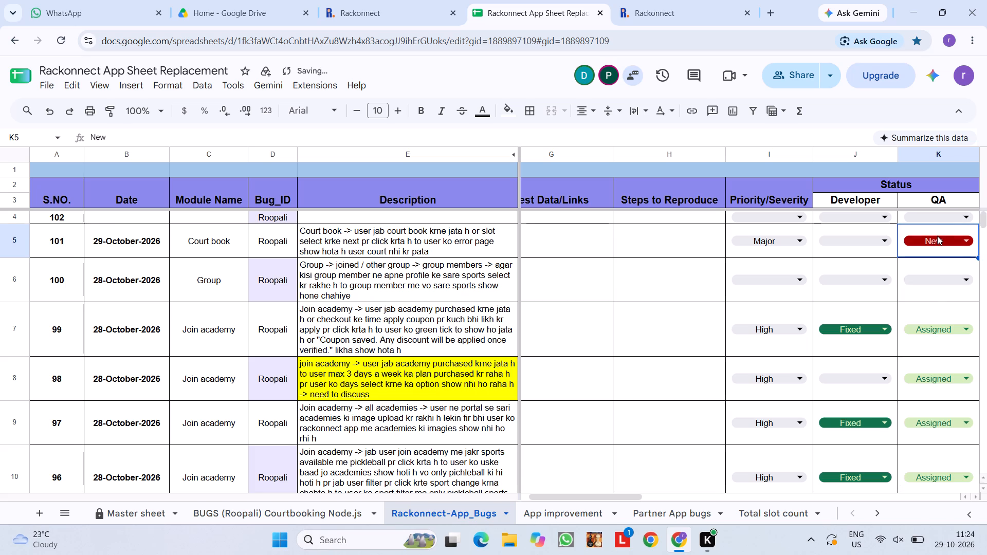
pyautogui.click(937, 236)
pyautogui.click(930, 313)
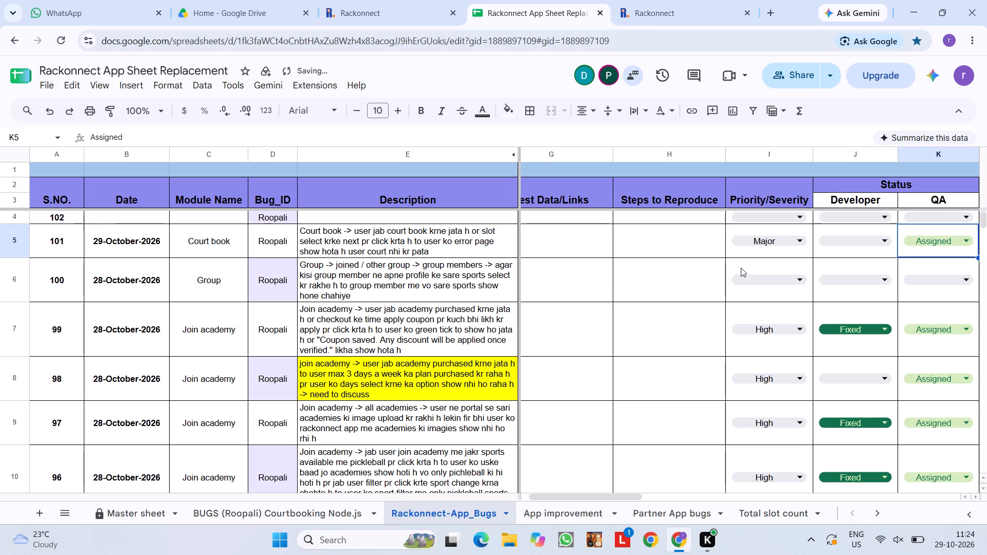
# Set the Priority/Severity of bug S.NO. 100 to High.
pyautogui.click(744, 276)
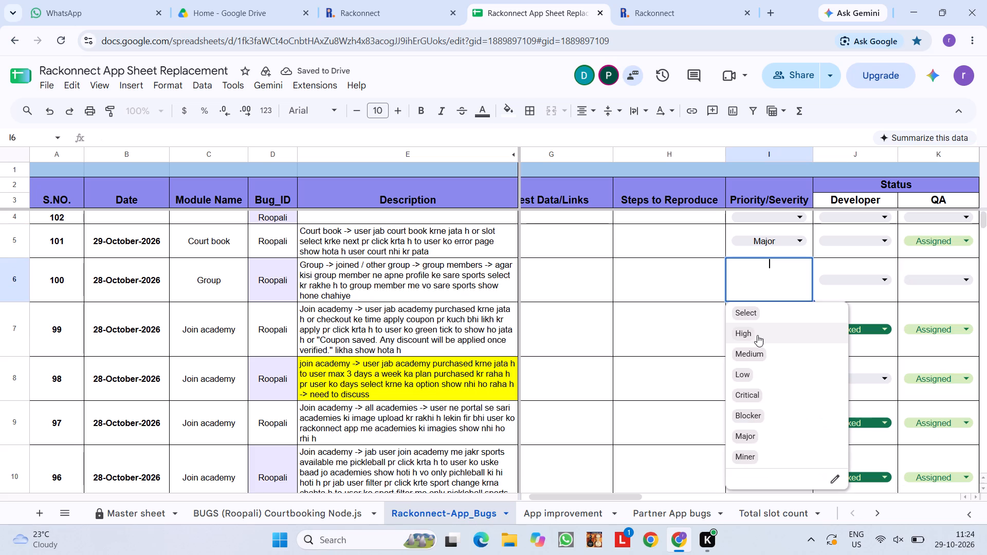
pyautogui.click(758, 336)
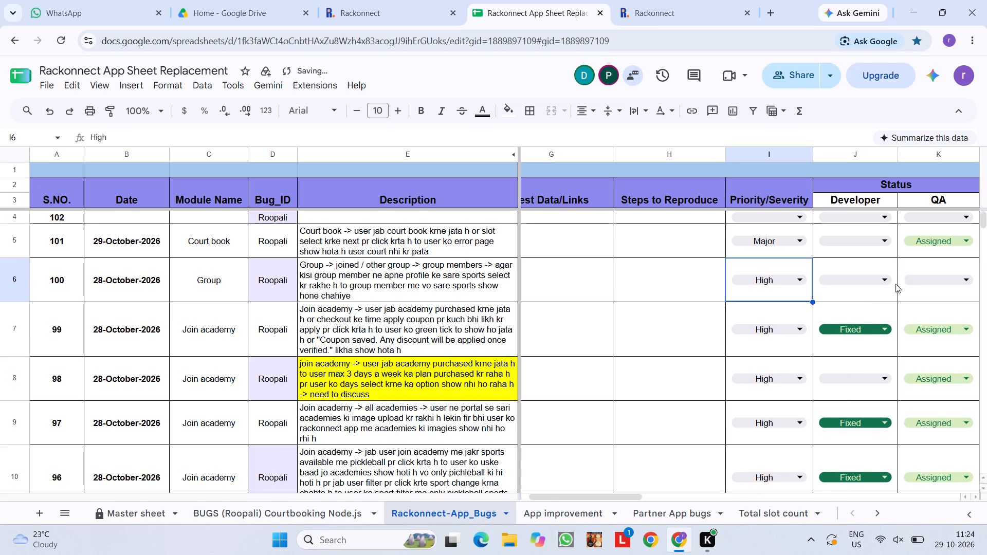
# Set the QA status of bug S.NO. 100 to Assigned.
pyautogui.click(919, 280)
pyautogui.click(916, 332)
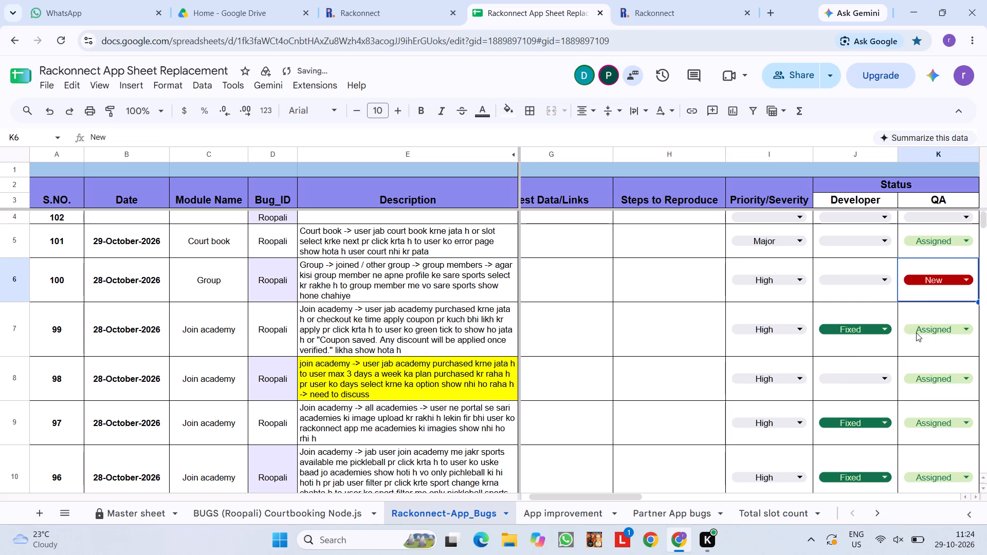
pyautogui.click(932, 274)
pyautogui.click(931, 282)
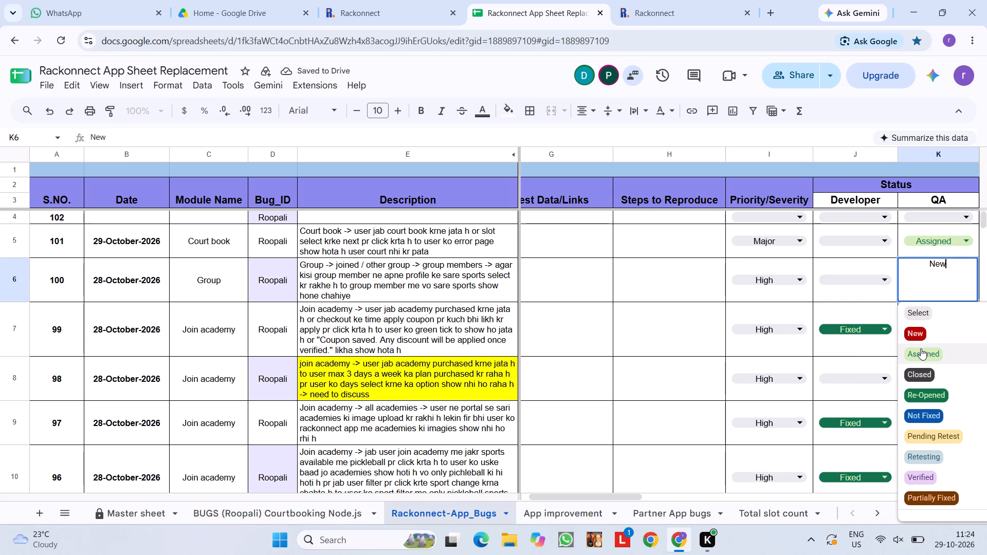
pyautogui.click(921, 348)
# Set the Dev/Live value of bugs S.NO. 101 and S.NO. 100 to Dev.
pyautogui.hscroll(-4, 921, 348)
pyautogui.click(931, 238)
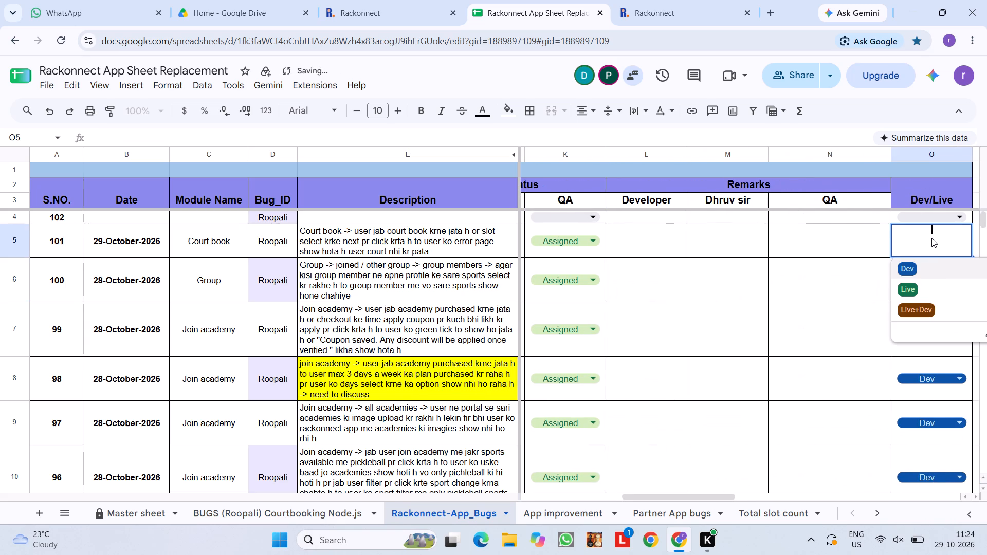
pyautogui.click(925, 266)
pyautogui.click(928, 286)
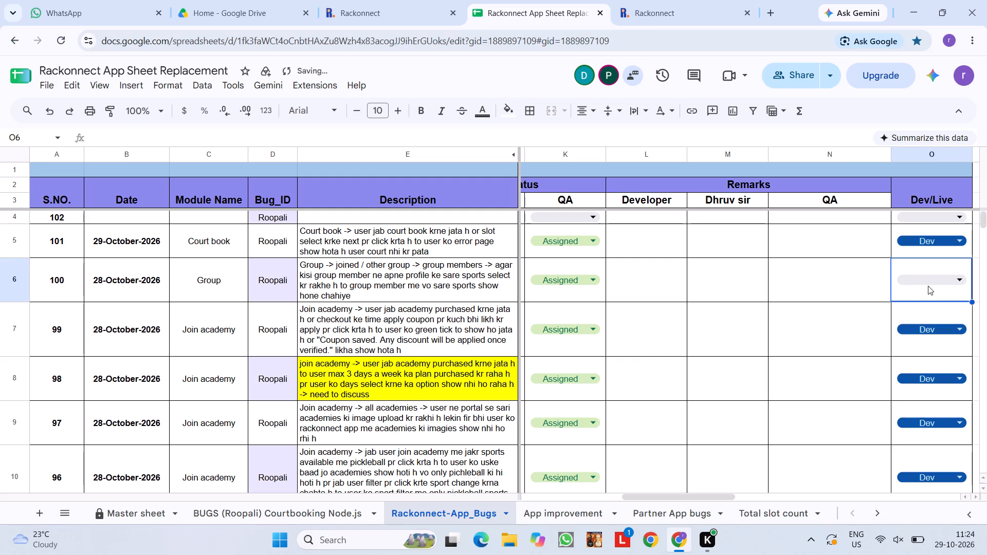
pyautogui.click(929, 284)
pyautogui.click(926, 313)
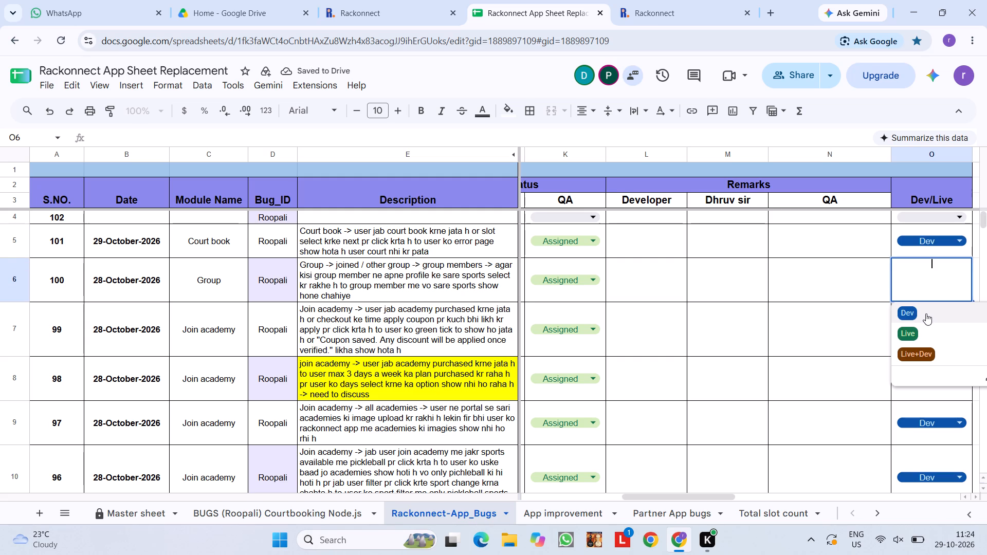
# Insert three empty rows above the row of bug S.NO. 102.
pyautogui.hscroll(-1, 926, 313)
pyautogui.hscroll(5, 926, 313)
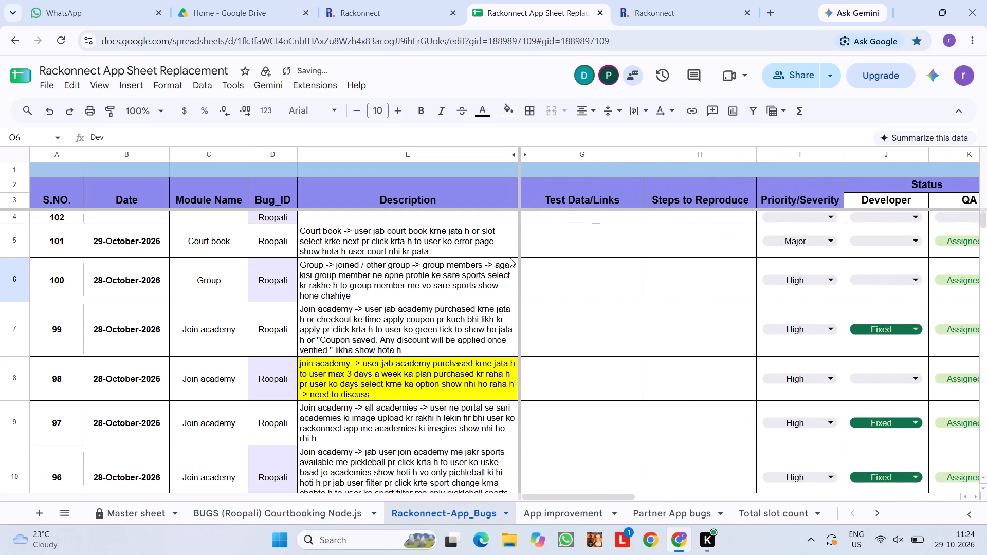
pyautogui.scroll(2, 379, 236)
pyautogui.click(150, 217)
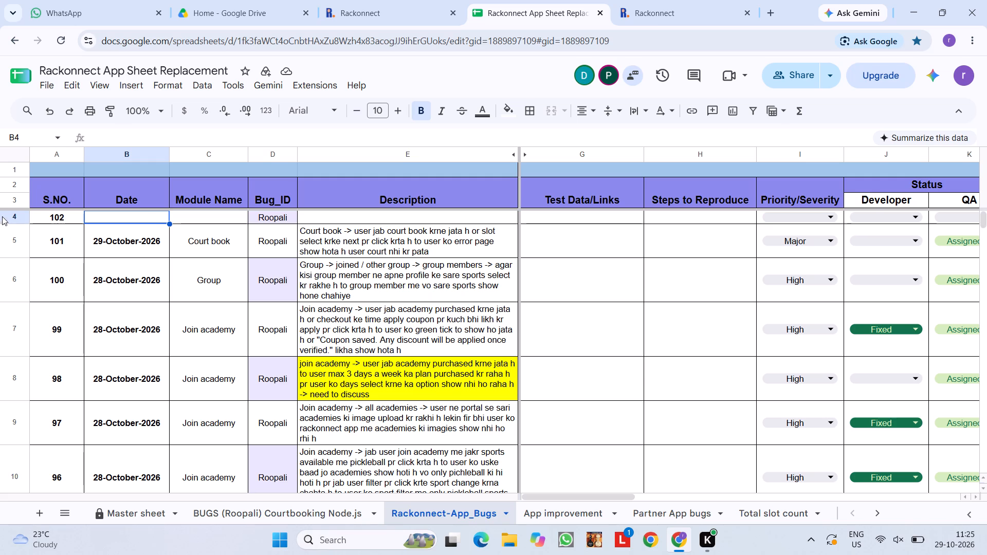
pyautogui.moveTo(8, 216); pyautogui.dragTo(20, 278)
pyautogui.rightClick(20, 278)
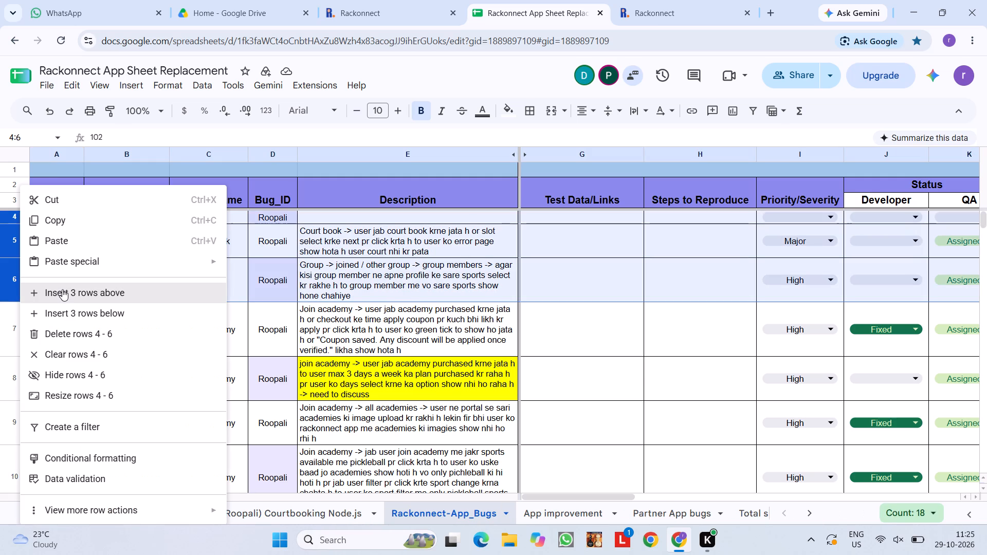
pyautogui.click(62, 289)
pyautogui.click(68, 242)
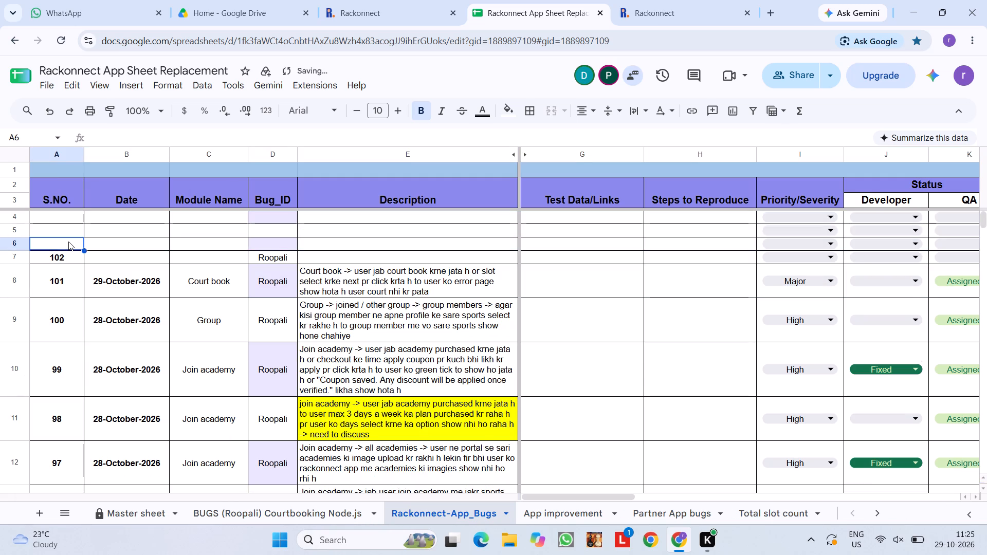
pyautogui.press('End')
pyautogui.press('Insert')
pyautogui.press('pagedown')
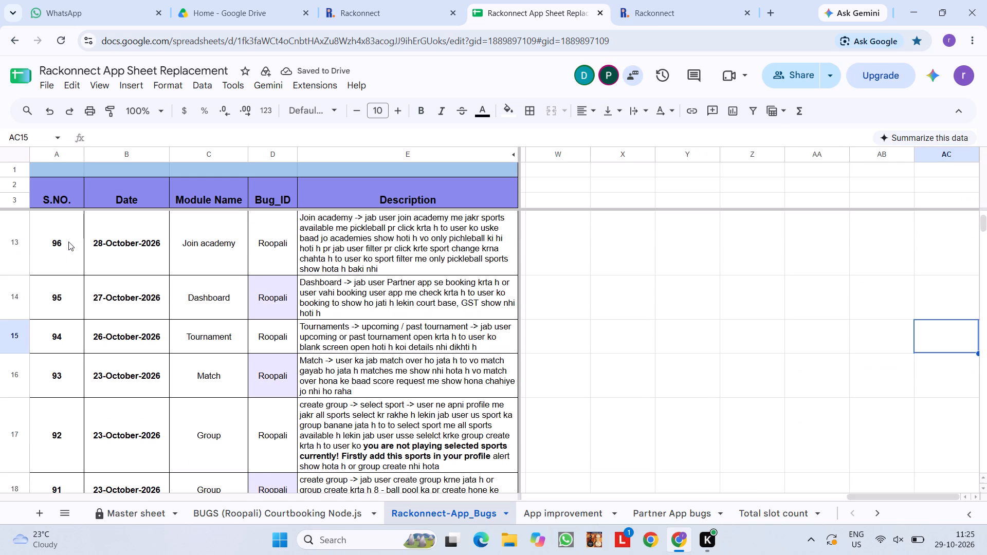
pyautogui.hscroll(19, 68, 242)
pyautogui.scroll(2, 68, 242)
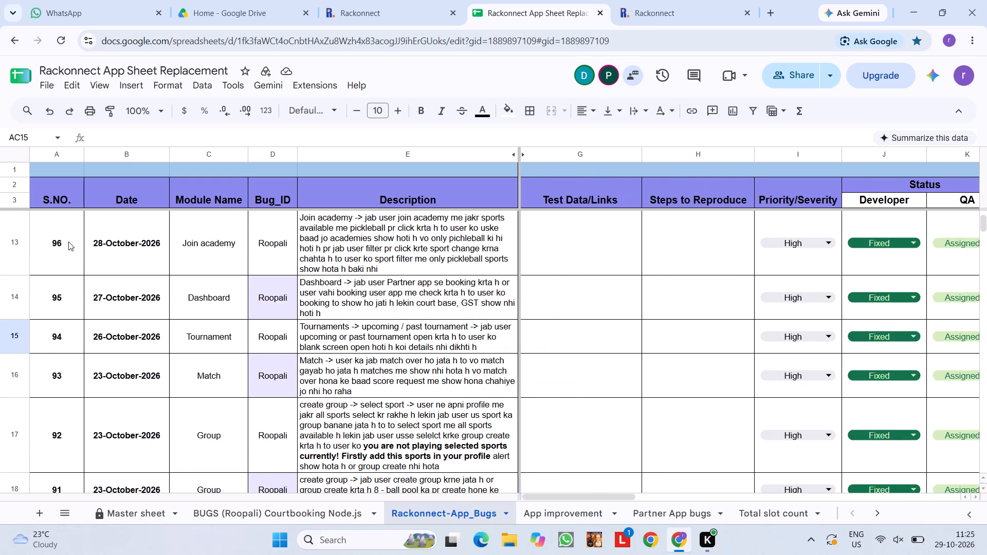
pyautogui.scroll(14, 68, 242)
# Number the three new rows in the S.NO. column 103, 104 and 105, going upward from bug 102.
pyautogui.click(64, 244)
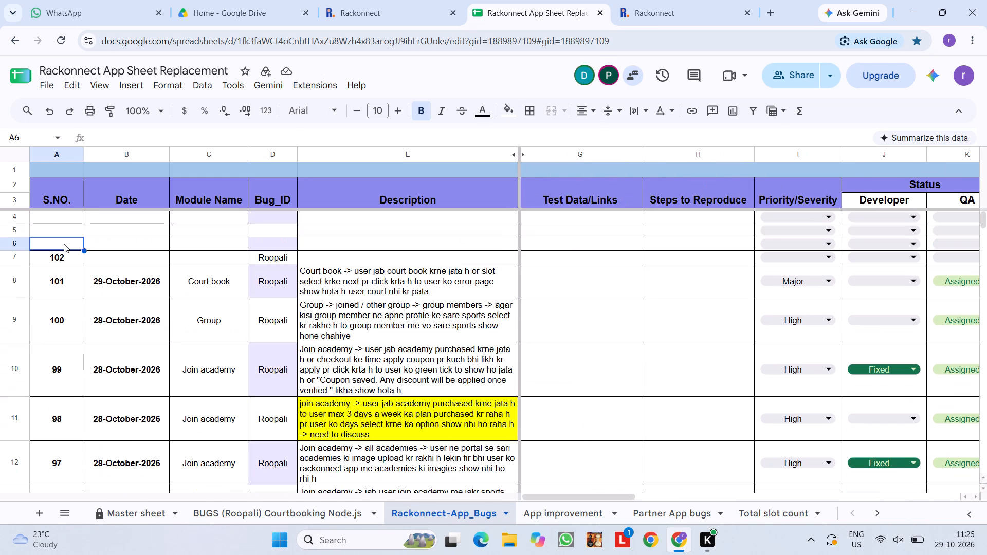
pyautogui.write('103')
pyautogui.press('Up')
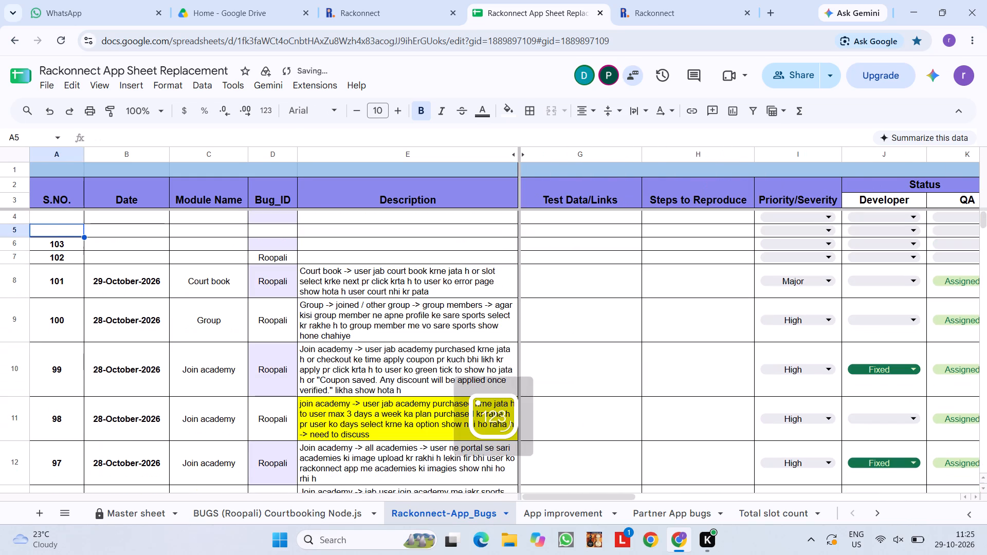
pyautogui.write('104')
pyautogui.press('4')
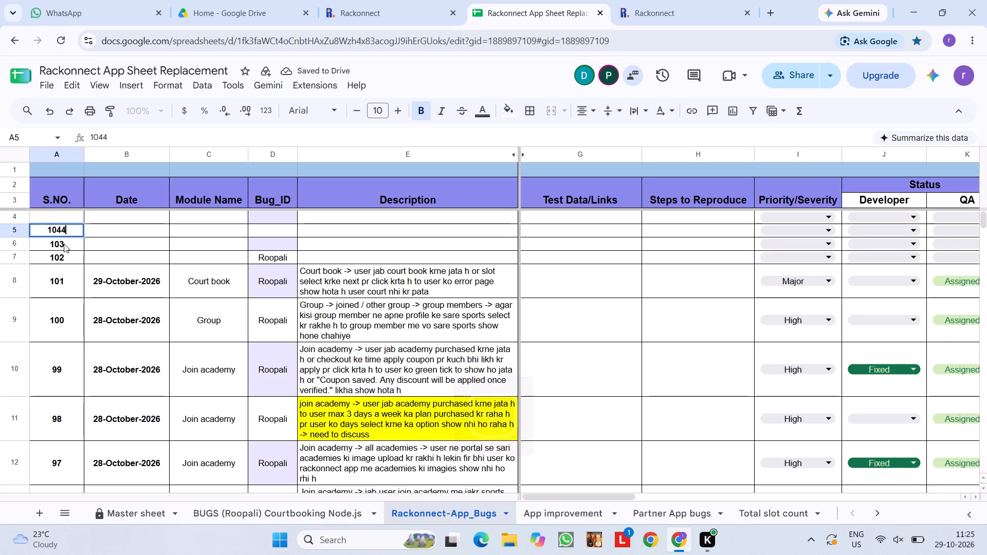
pyautogui.press('BackSpace')
pyautogui.write('105')
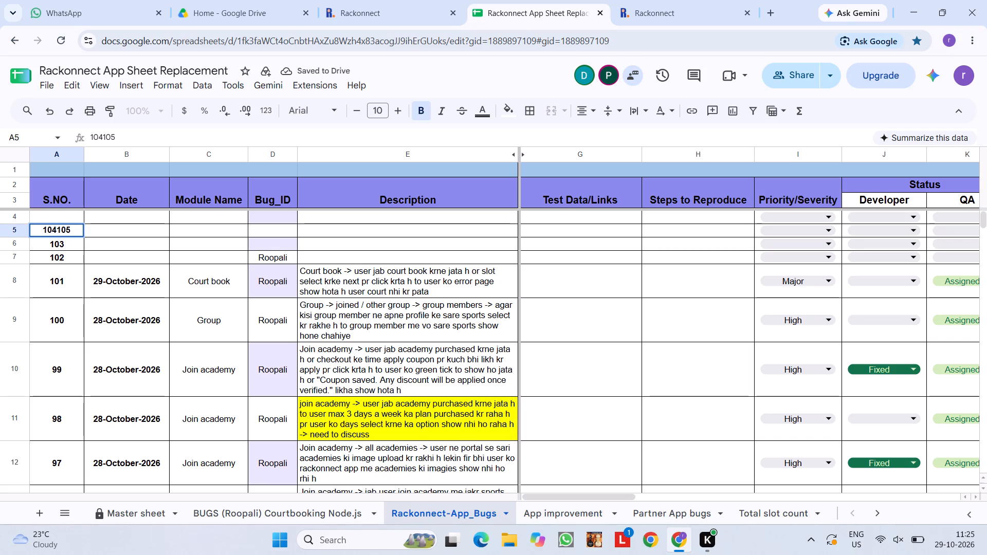
pyautogui.press('BackSpace')
pyautogui.press('BackSpace')
pyautogui.press('BackSpace')
pyautogui.press('Up')
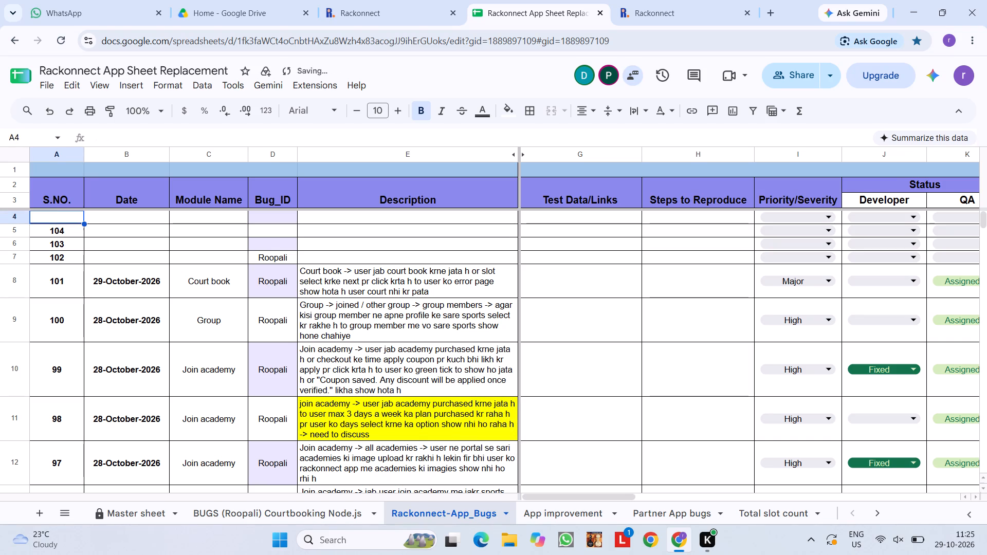
pyautogui.write('105')
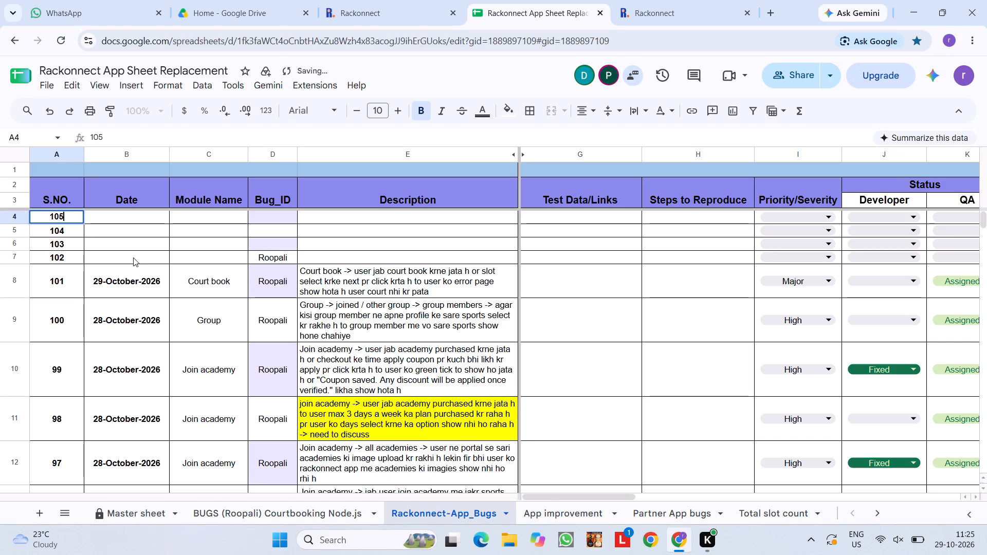
# Copy the date 29-October-2026 from bug S.NO. 101 into the Date cells of bugs 102 to 105.
pyautogui.click(133, 257)
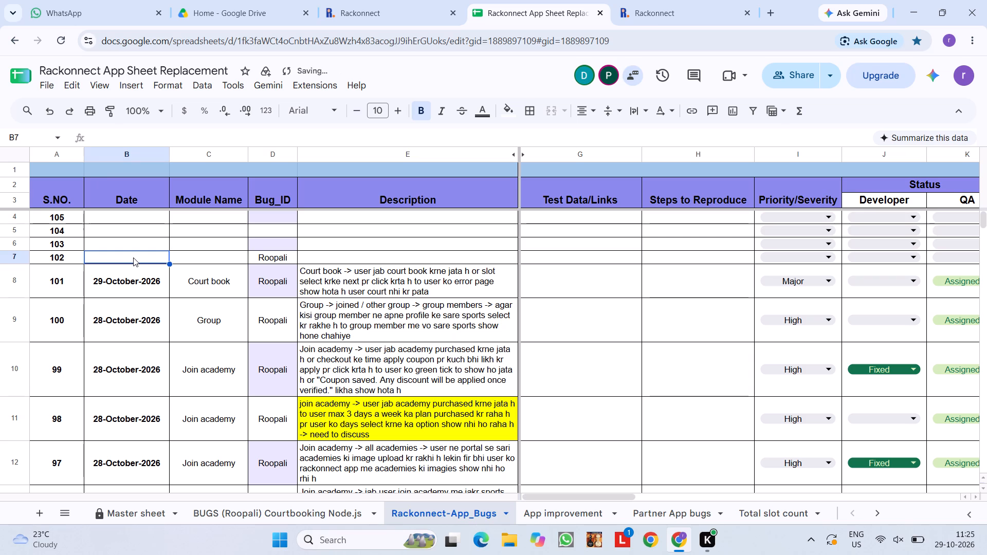
pyautogui.click(133, 274)
pyautogui.hotkey('ctrl', 'c')
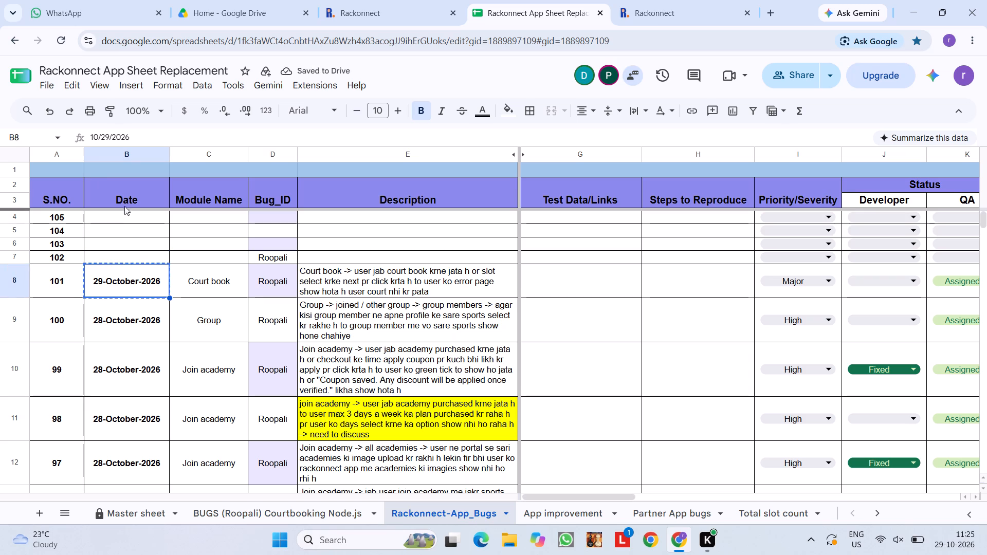
pyautogui.moveTo(126, 220); pyautogui.dragTo(123, 256)
pyautogui.hotkey('ctrl', 'v')
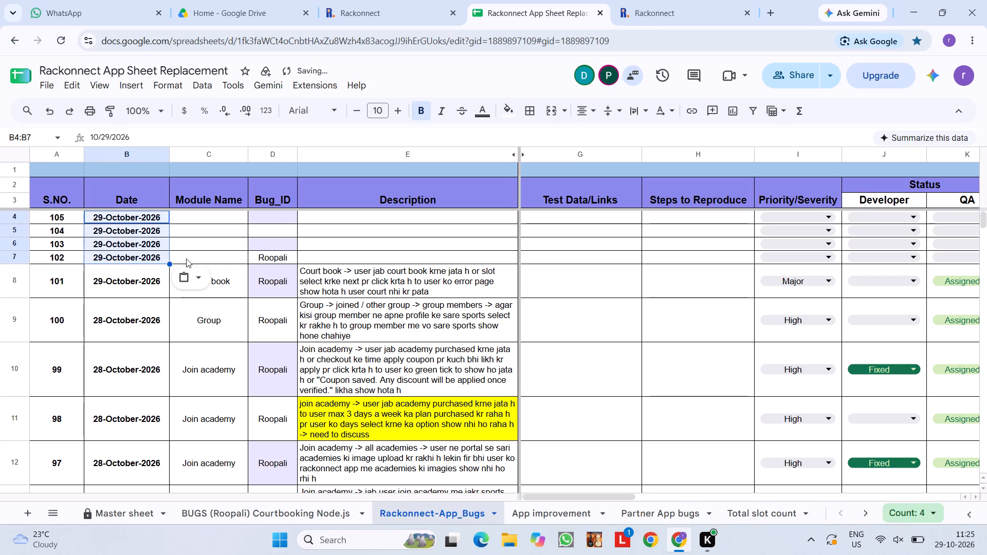
# Copy the Bug_ID Roopali from bug S.NO. 102 into the Bug_ID cells of bugs 103 to 105.
pyautogui.click(216, 255)
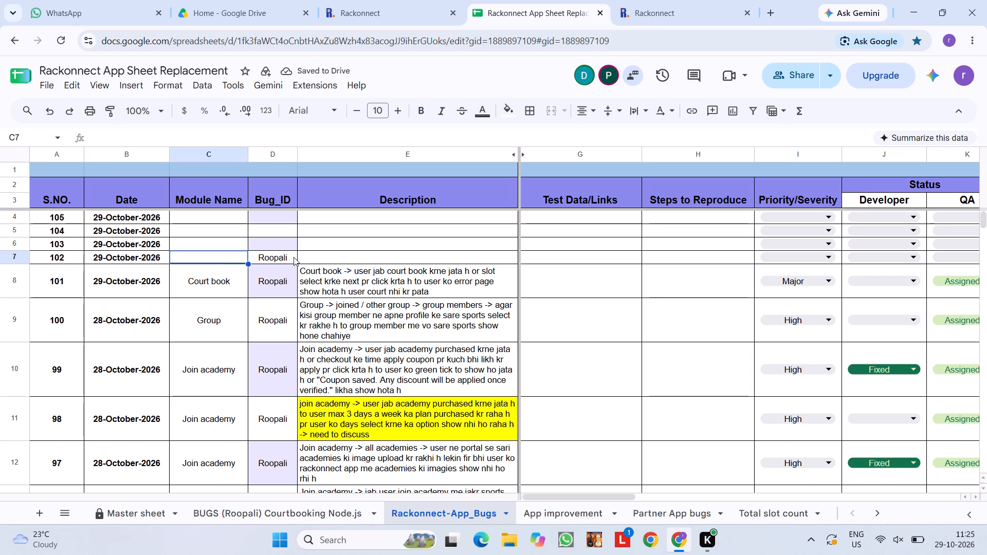
pyautogui.click(289, 258)
pyautogui.hotkey('ctrl', 'c')
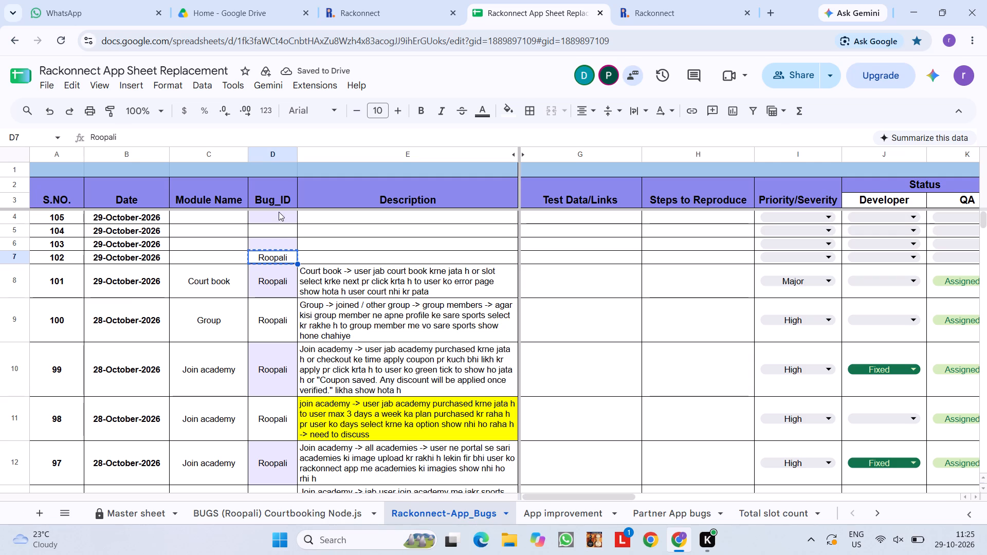
pyautogui.moveTo(279, 212); pyautogui.dragTo(279, 250)
pyautogui.hotkey('ctrl', 'v')
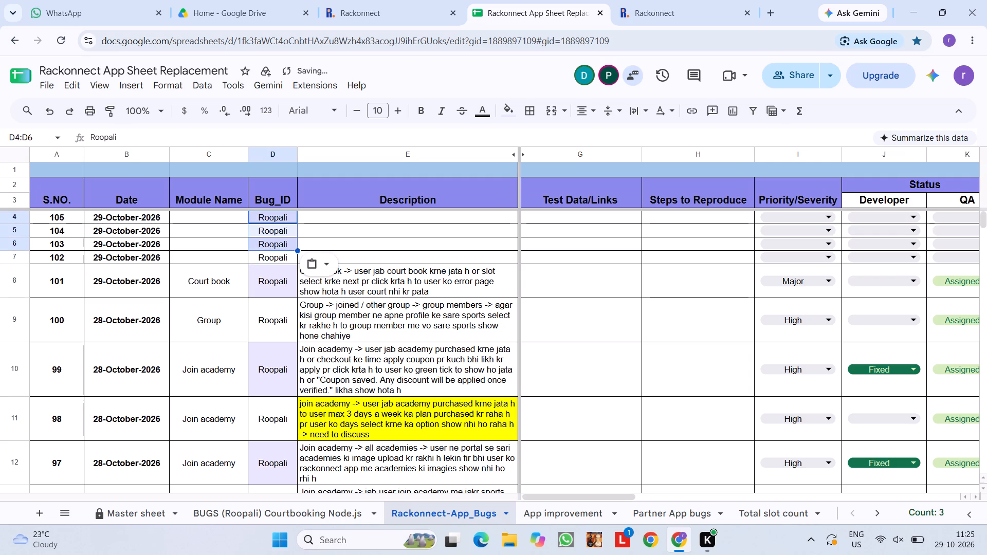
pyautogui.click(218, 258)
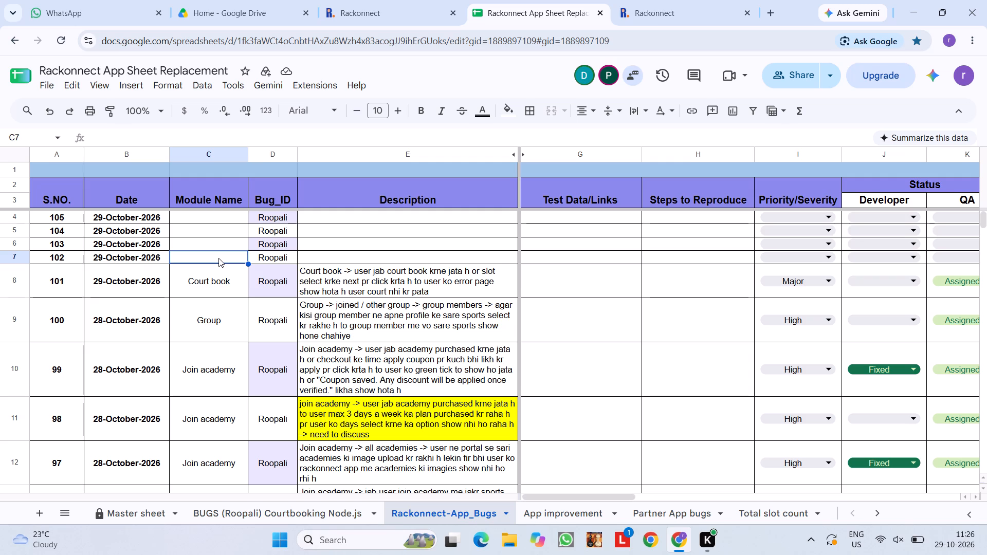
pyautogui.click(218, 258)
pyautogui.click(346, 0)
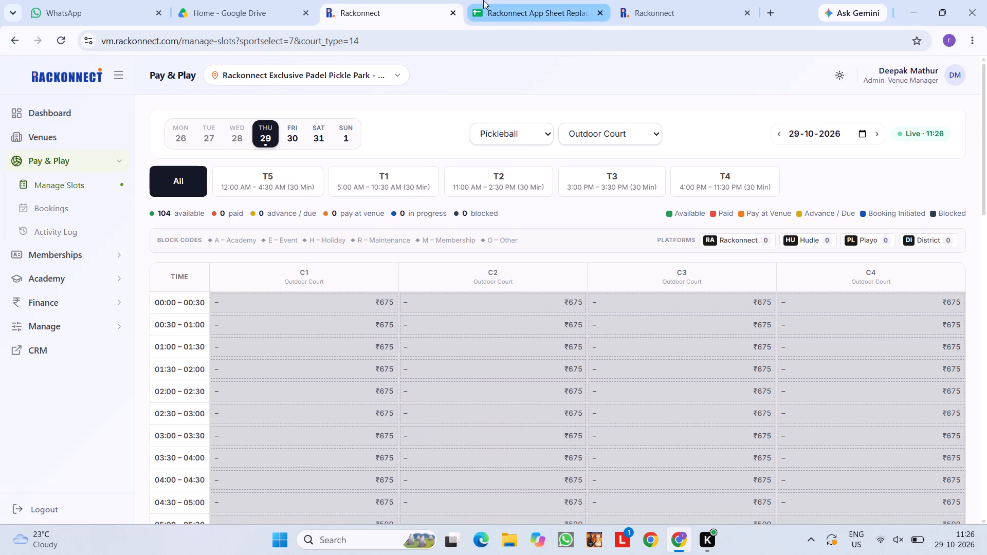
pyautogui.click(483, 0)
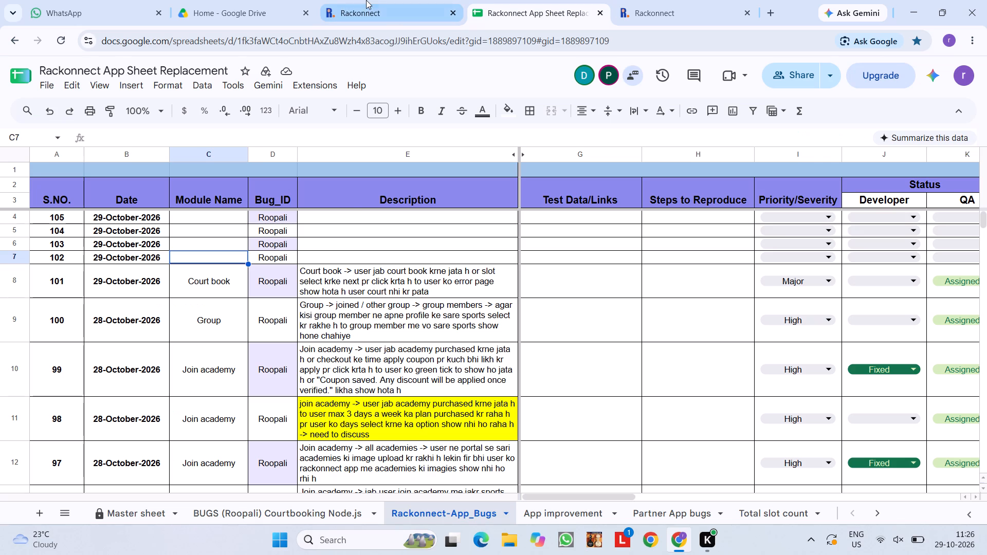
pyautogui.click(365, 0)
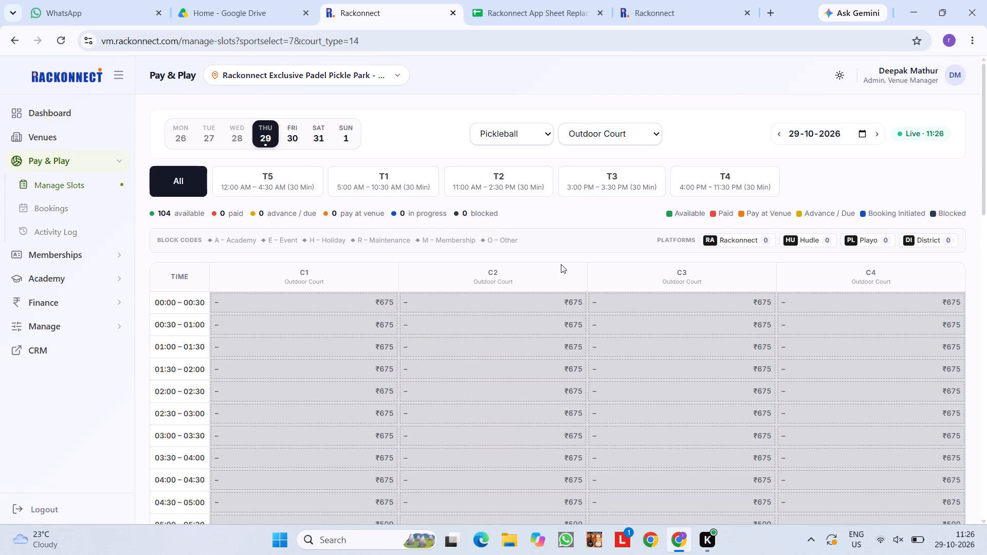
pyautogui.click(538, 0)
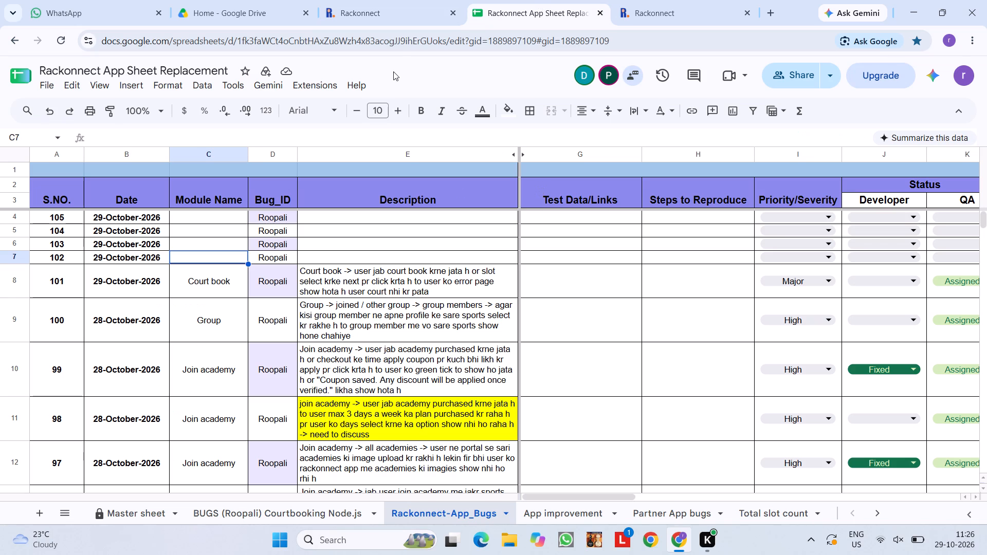
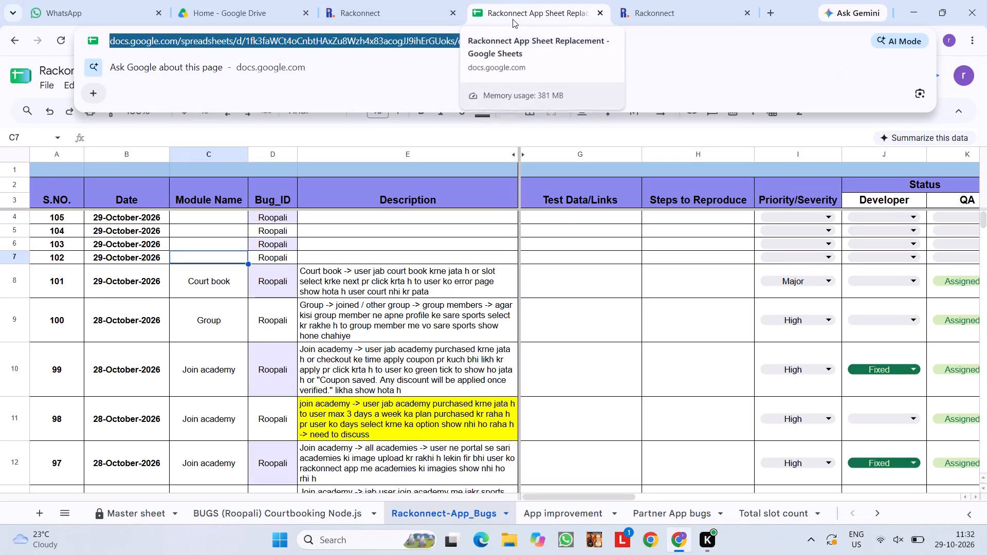
# Go to the collaborator's place in the Partner App bugs sheet and examine its newest bug rows.
pyautogui.click(569, 302)
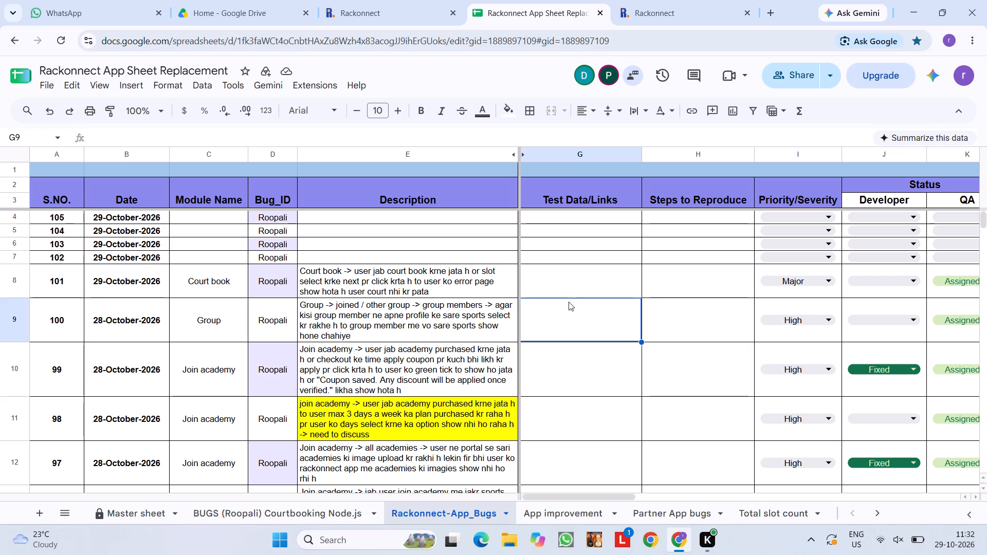
pyautogui.click(605, 68)
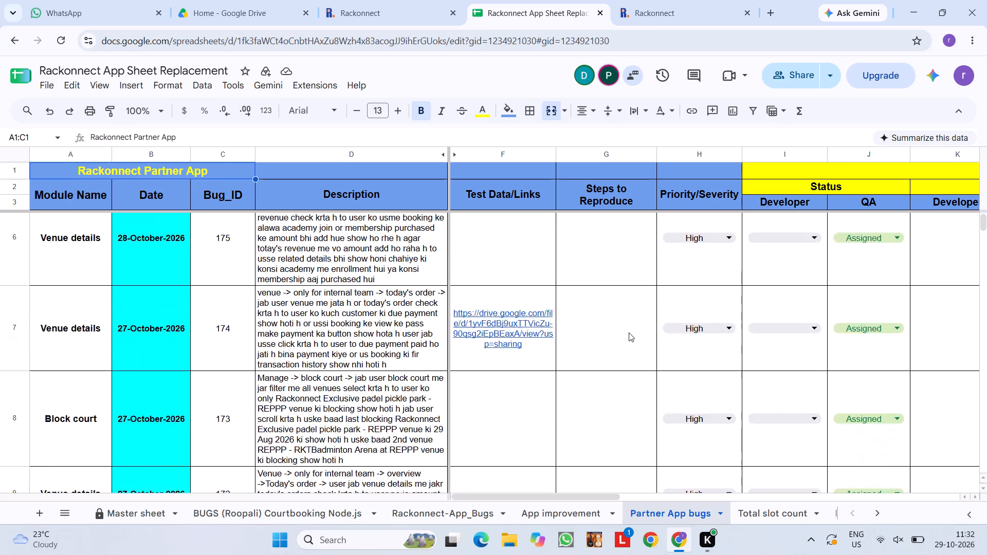
pyautogui.scroll(4, 629, 332)
# Glance at the portal's Manage Slots page and examine the newest rows of the BUGS (Roopali) Courtbooking Node.js sheet.
pyautogui.click(366, 0)
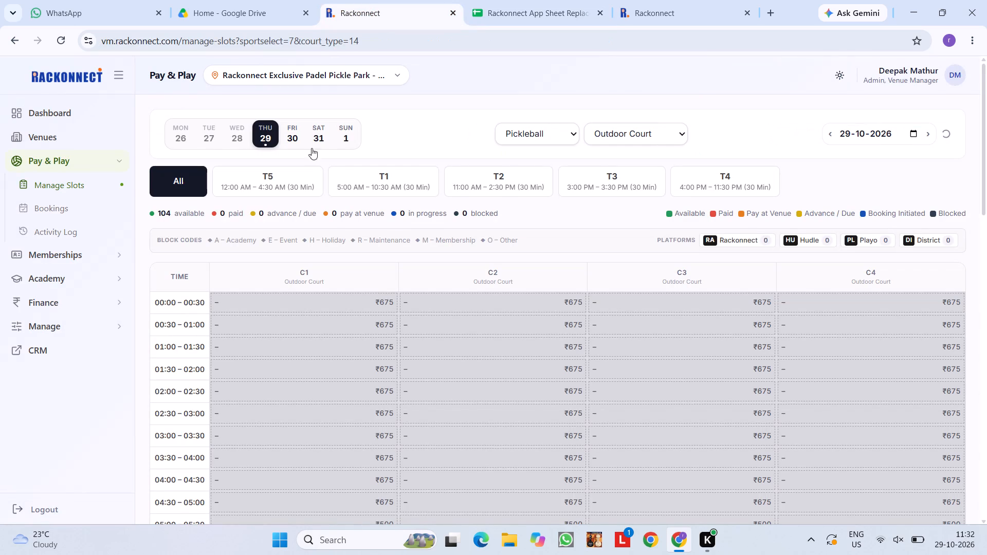
pyautogui.click(499, 0)
pyautogui.click(277, 514)
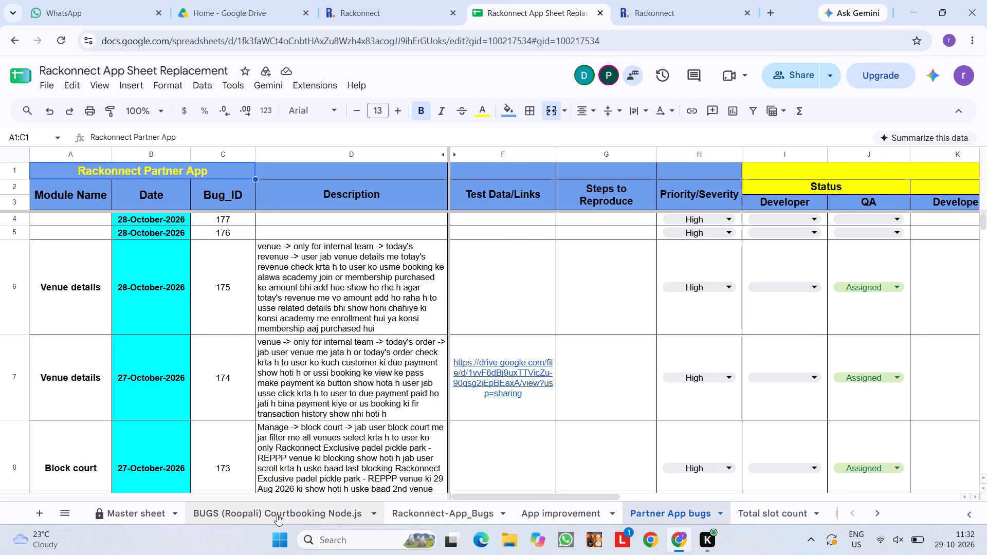
pyautogui.scroll(5, 548, 418)
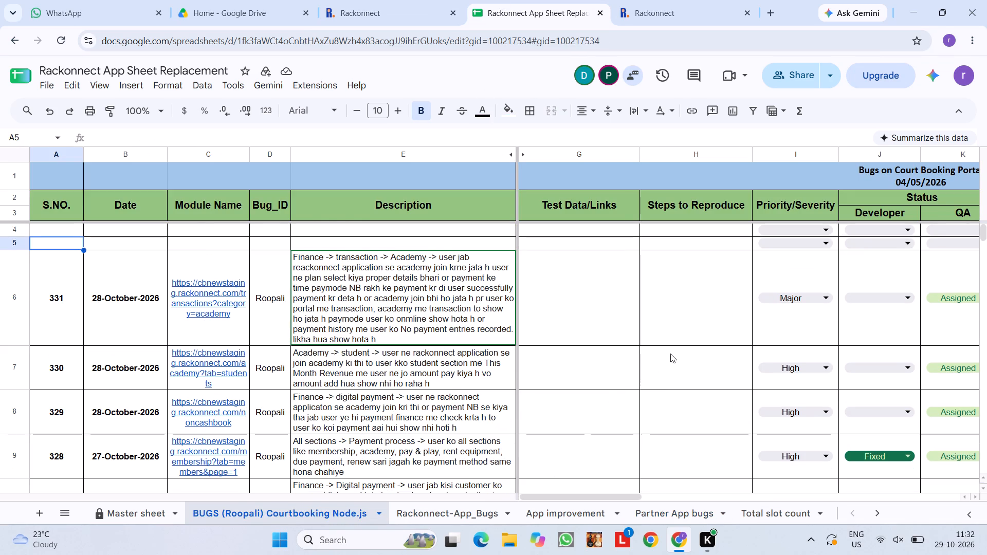
pyautogui.click(694, 344)
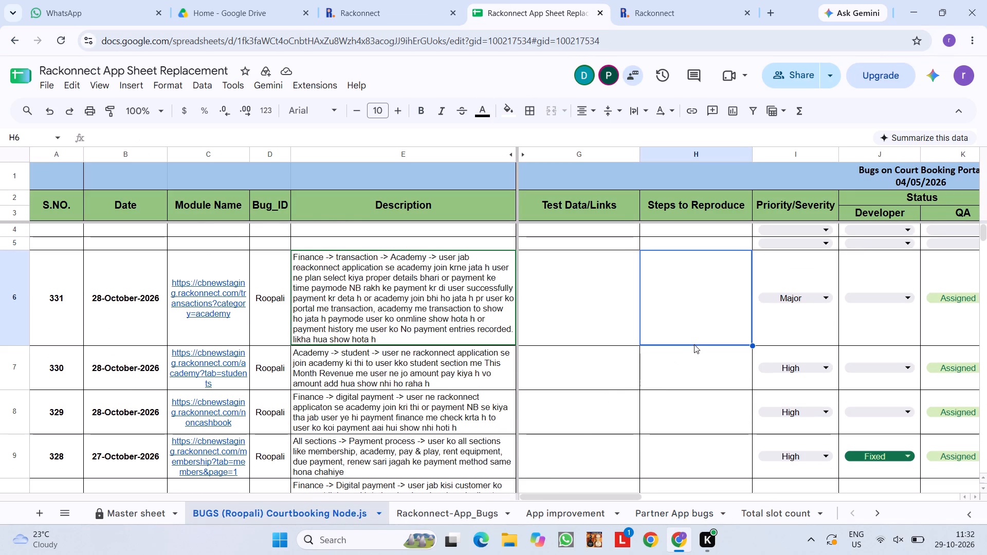
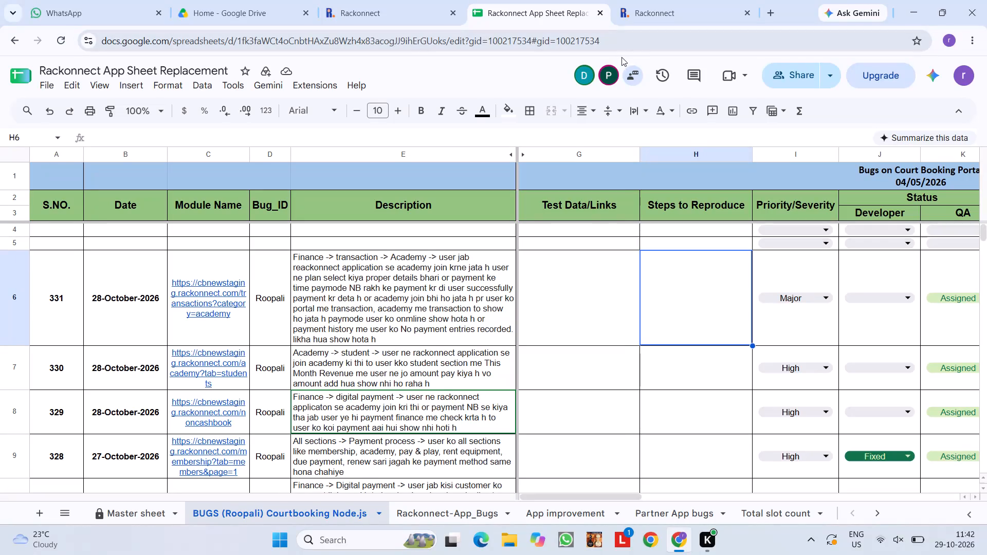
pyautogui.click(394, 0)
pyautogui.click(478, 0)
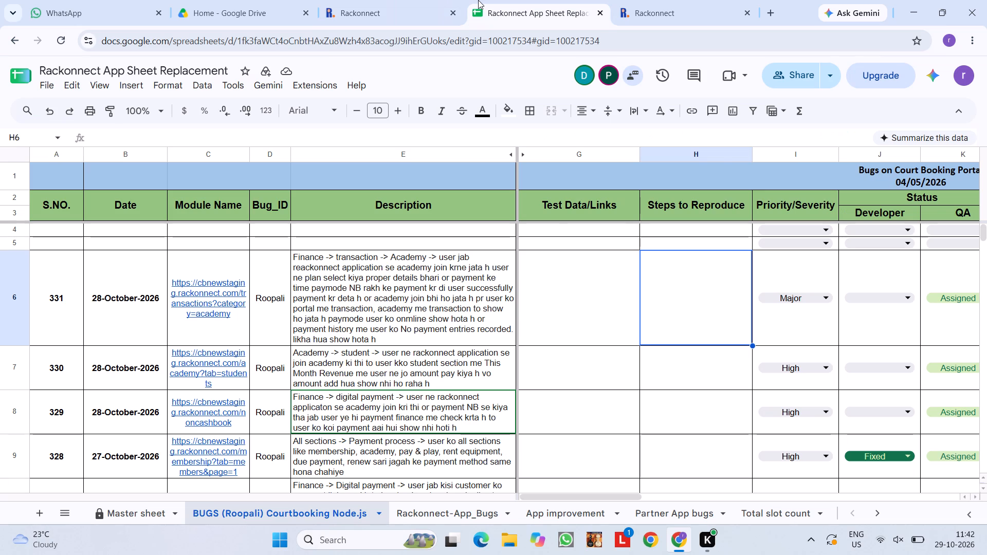